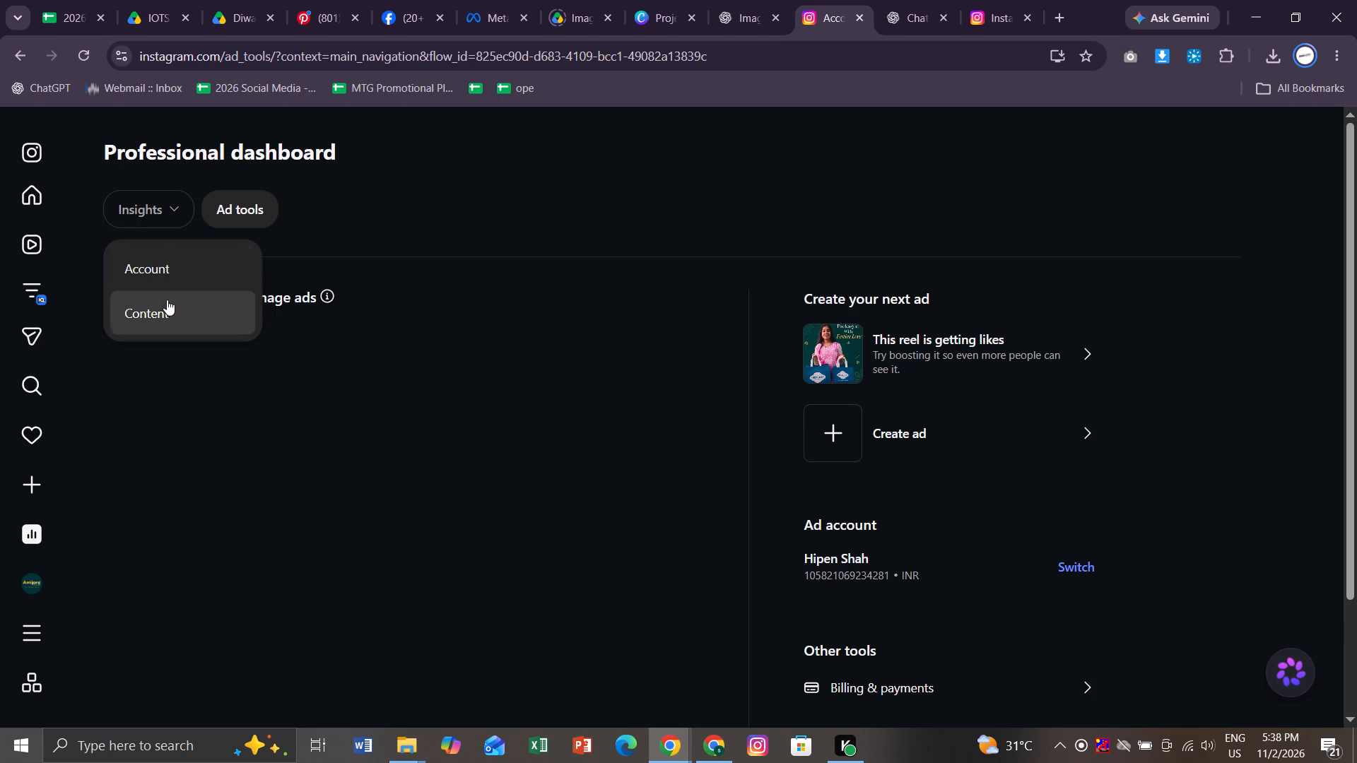
# Look through the Instagram content insights and account insights for the last 30 days.
pyautogui.click(168, 300)
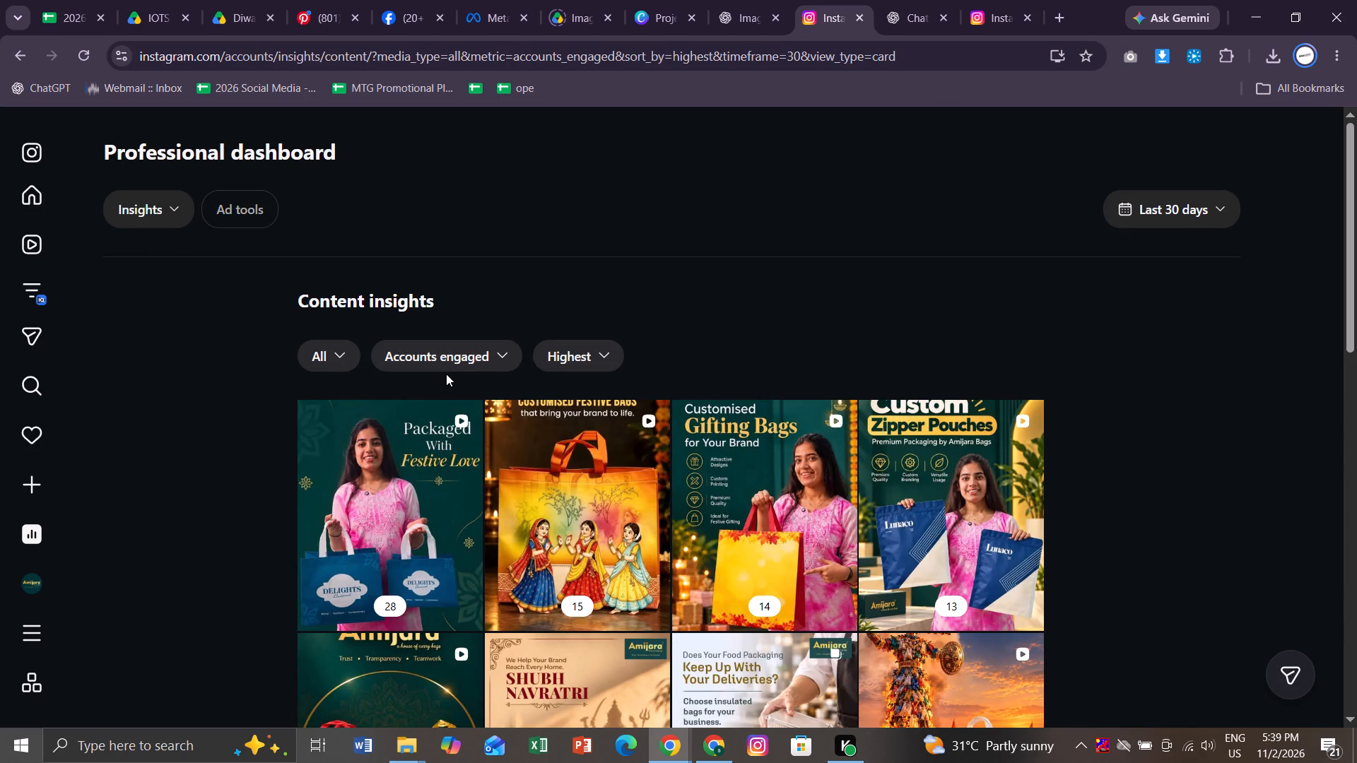
pyautogui.click(148, 190)
pyautogui.click(170, 259)
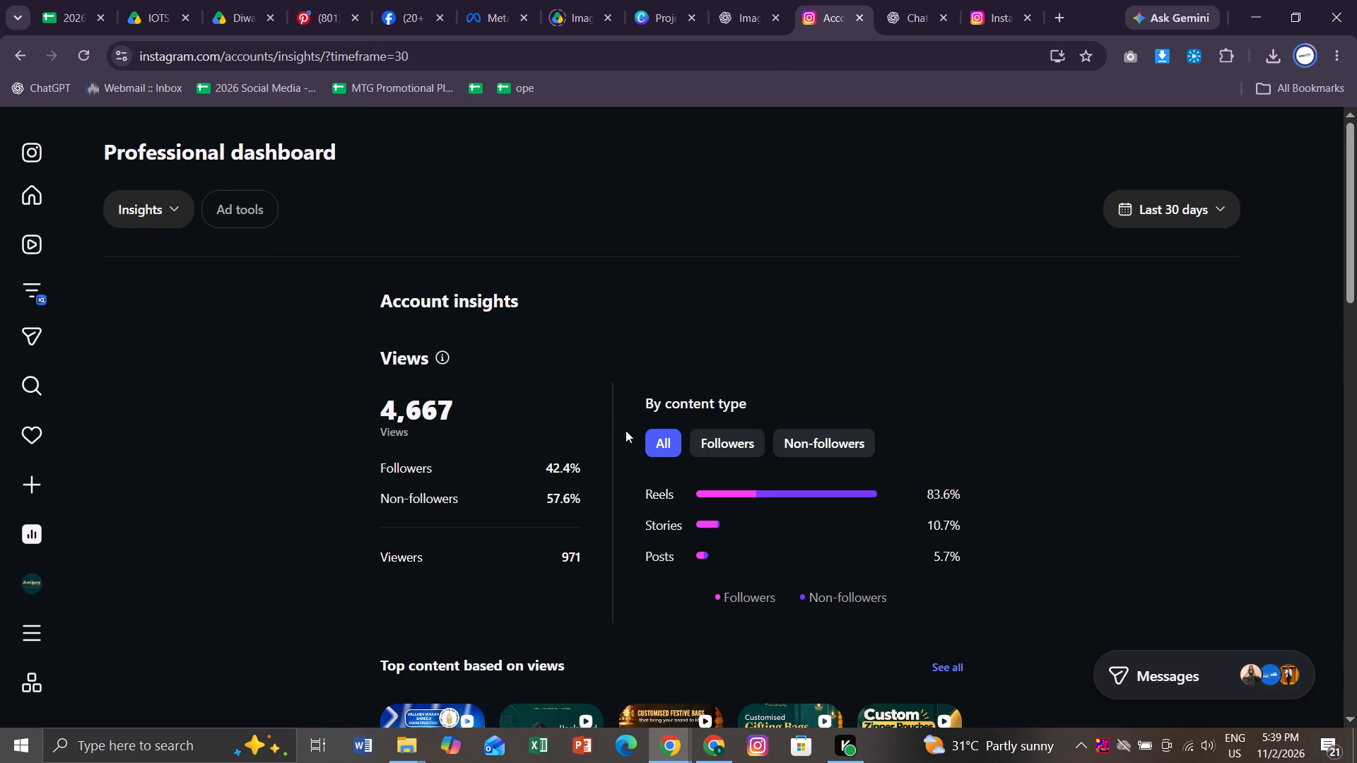
pyautogui.scroll(-1, 625, 430)
pyautogui.scroll(3, 625, 430)
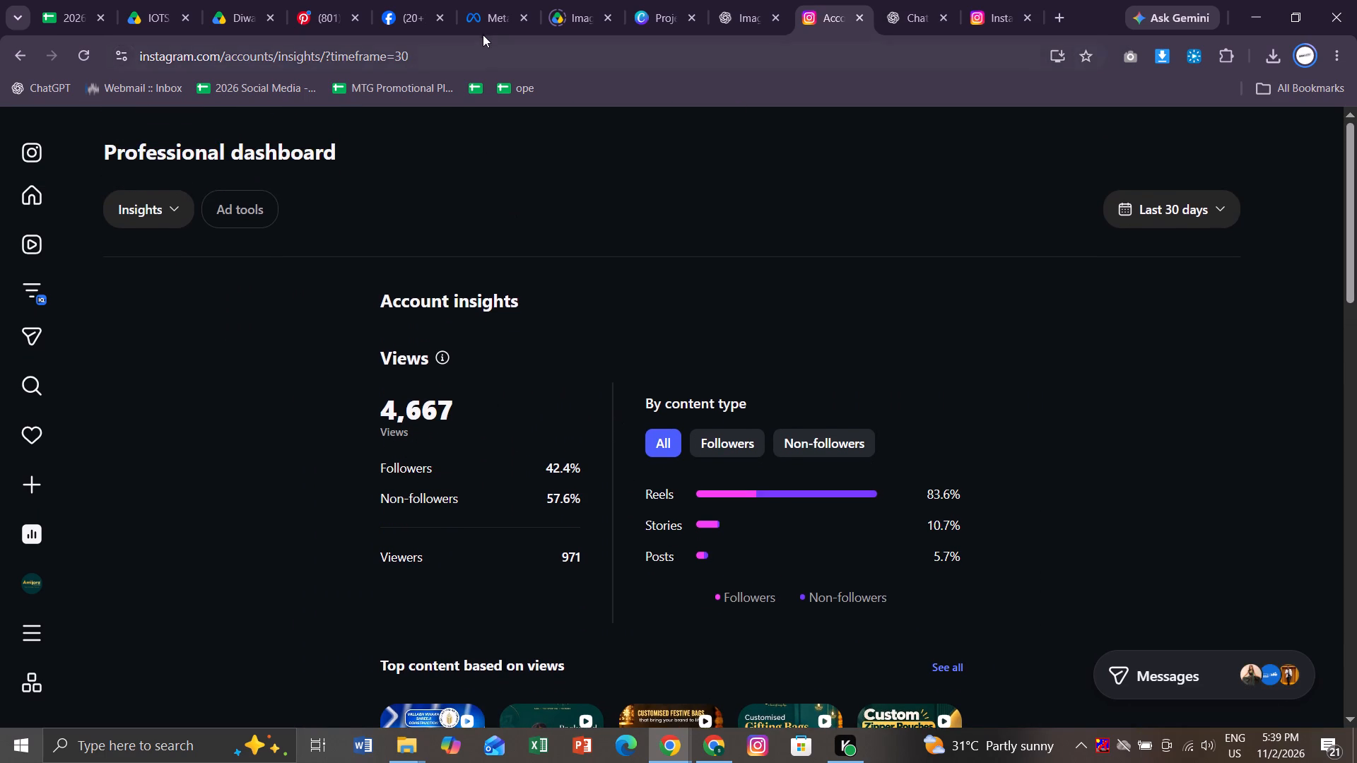
# Switch to Meta Business Suite and open the list of business portfolios for the current account.
pyautogui.click(483, 32)
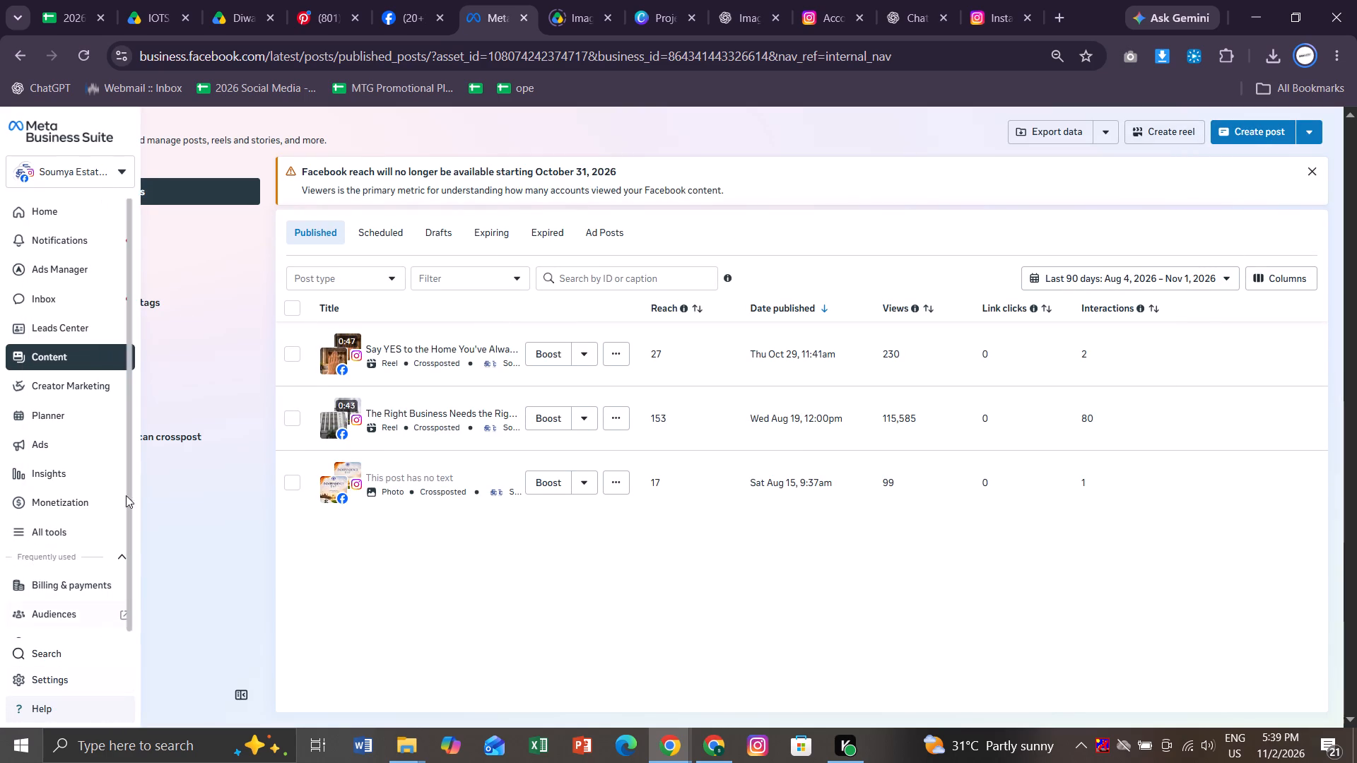
pyautogui.click(18, 167)
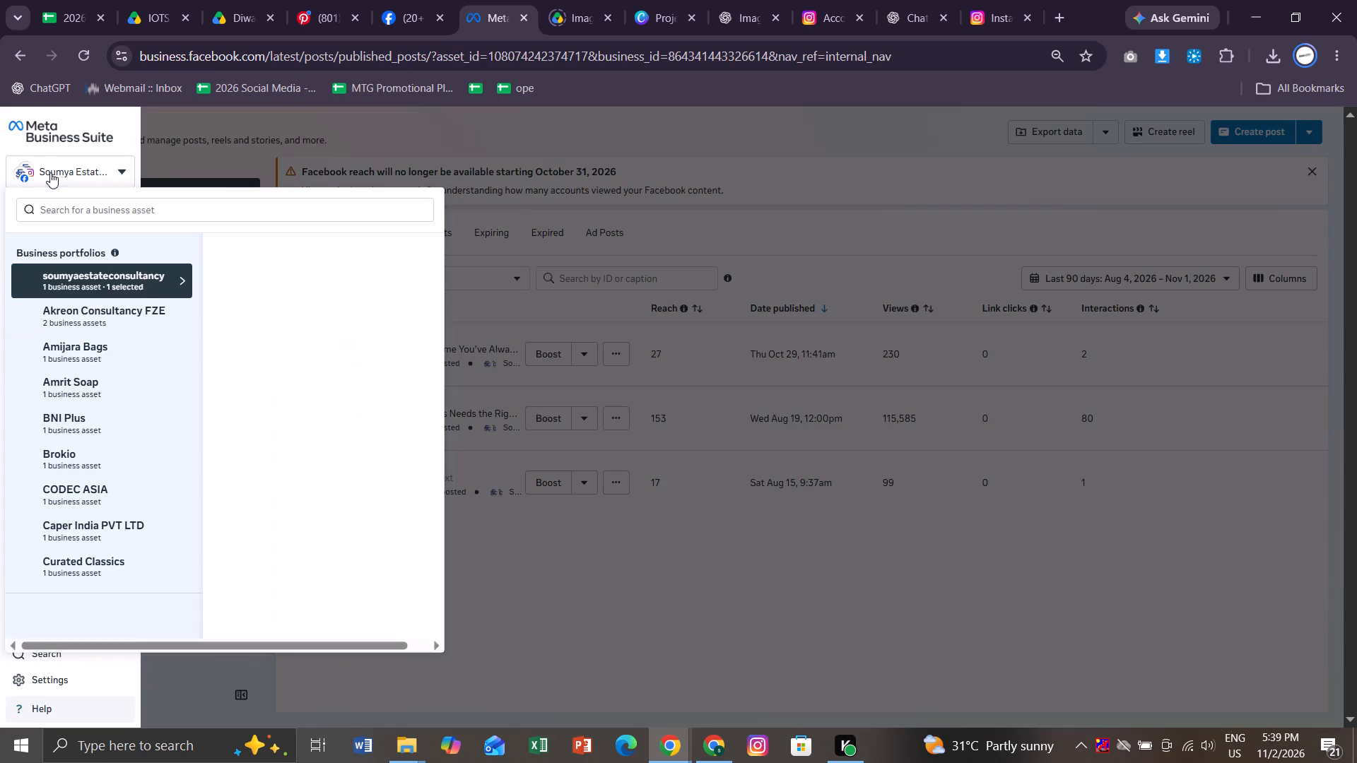
pyautogui.click(53, 172)
pyautogui.click(71, 170)
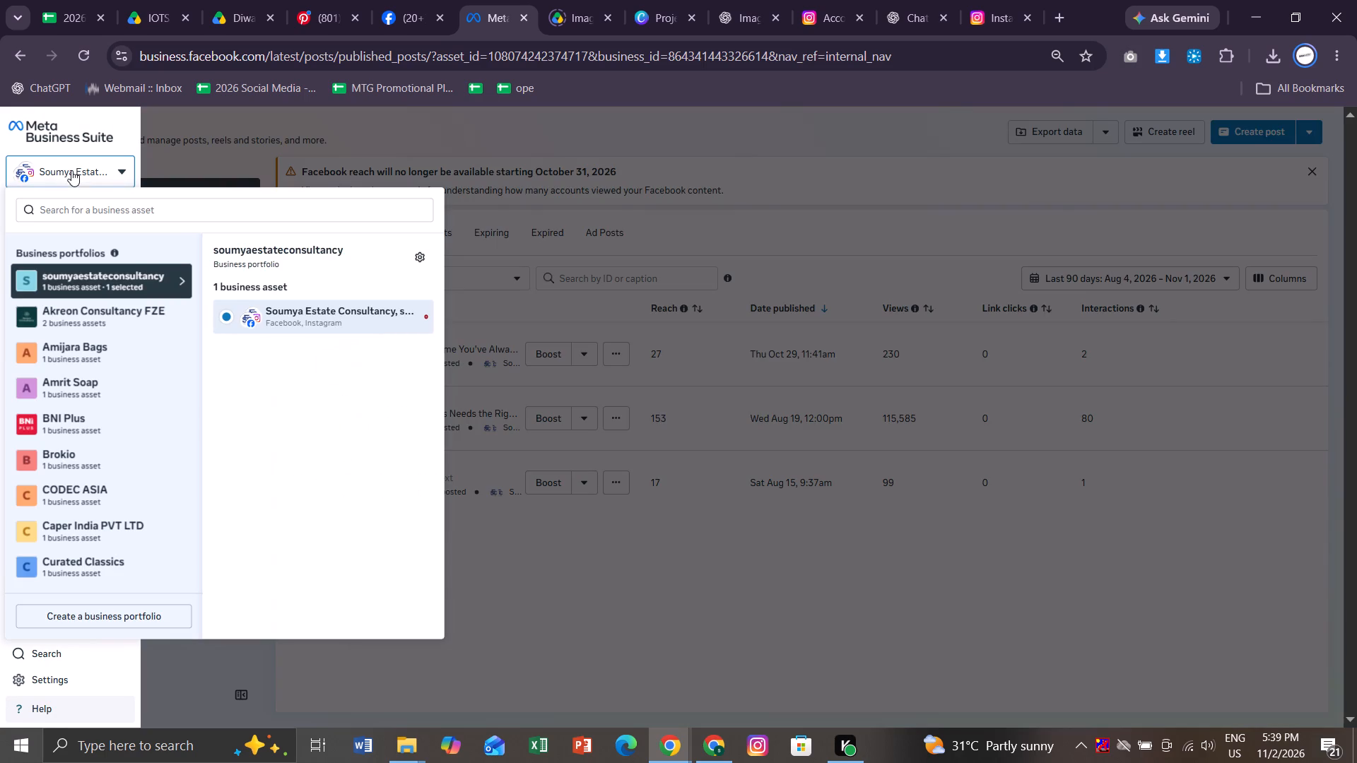
# Switch the active business asset to Amijara Bags, amijara_bags in the Amijara Bags portfolio.
pyautogui.click(202, 212)
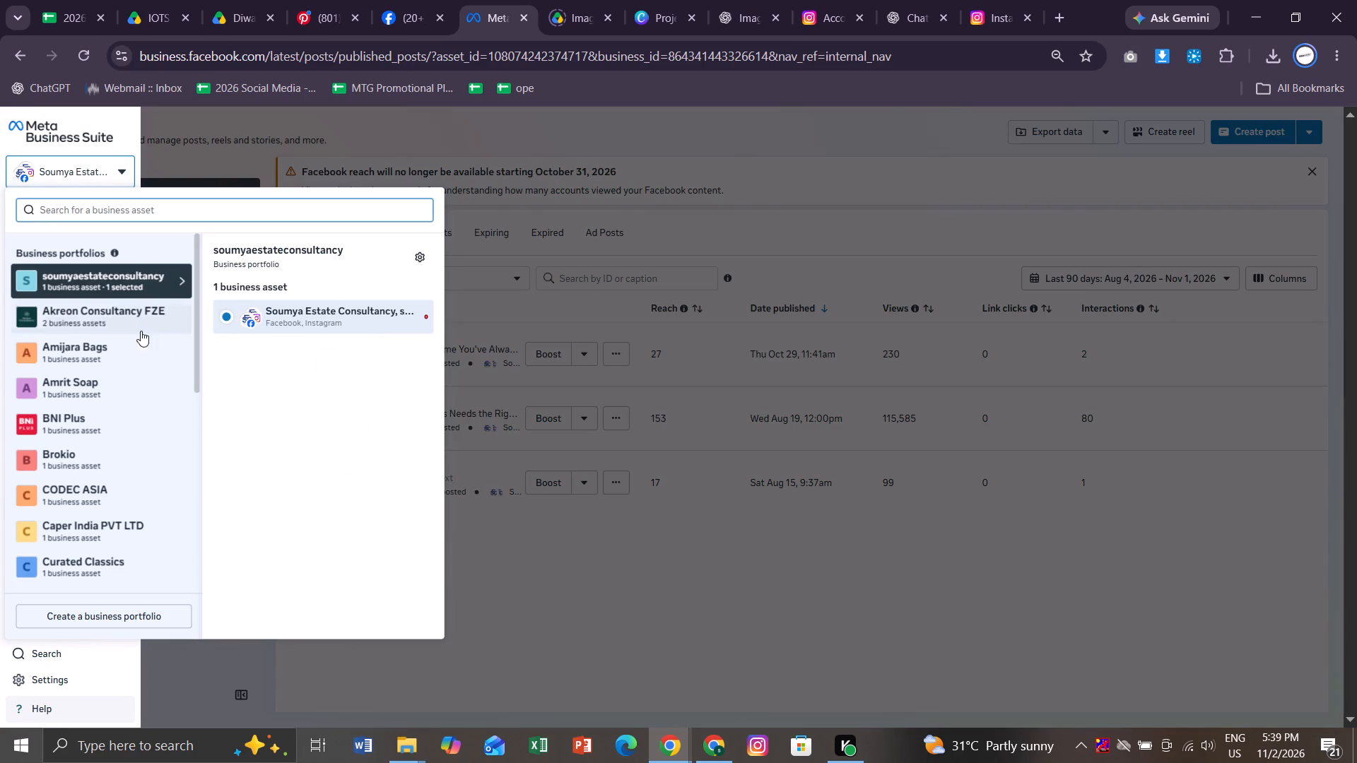
pyautogui.click(107, 353)
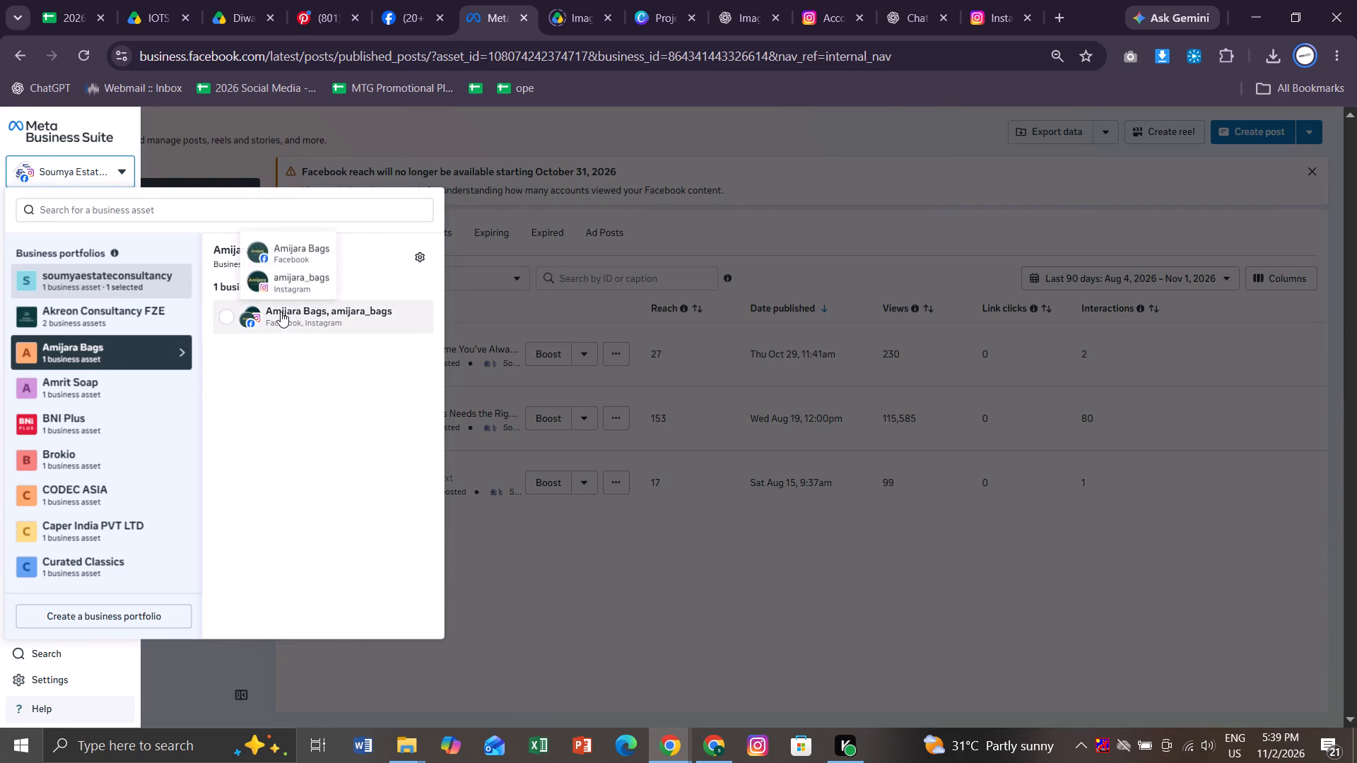
pyautogui.click(281, 312)
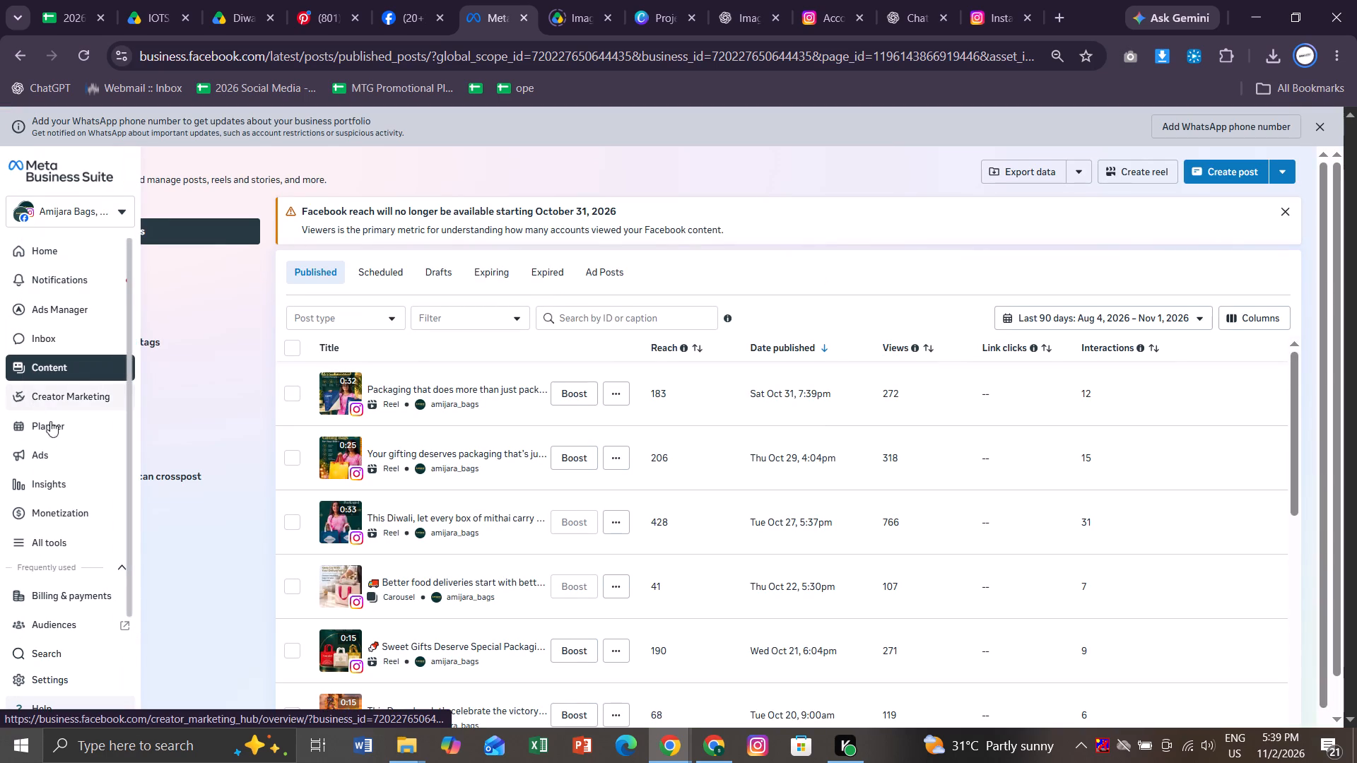
# Open the Insights overview for Amijara Bags and continue past the last-week review to all insights.
pyautogui.click(66, 477)
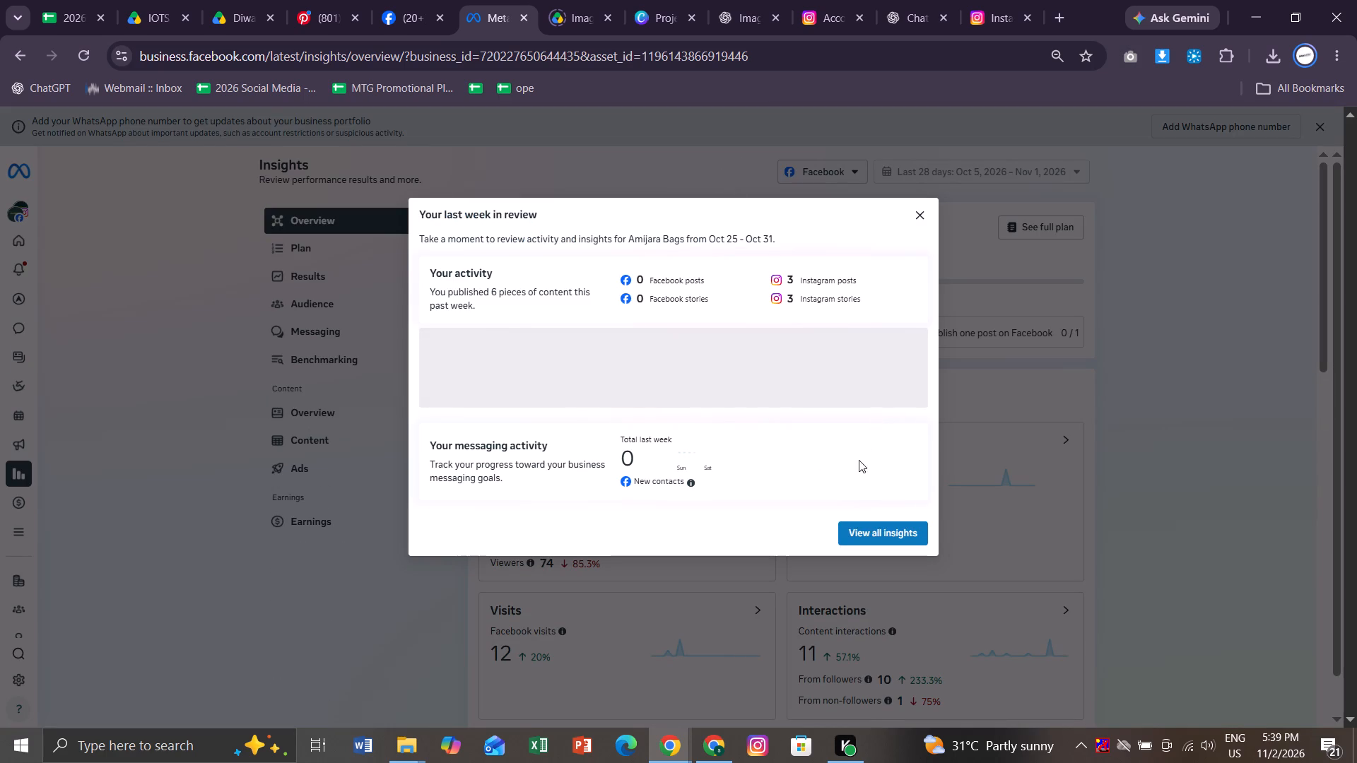
pyautogui.click(869, 531)
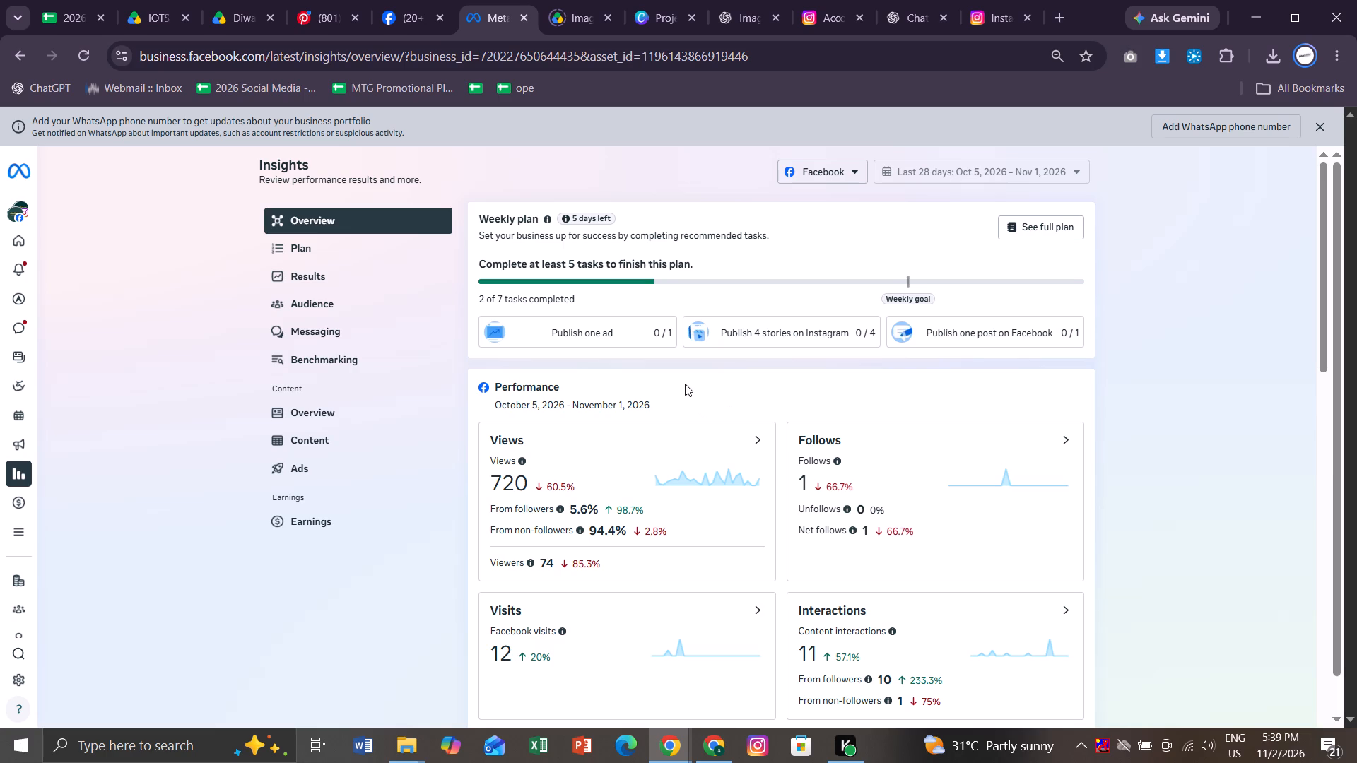
# Examine the Facebook performance overview, including views, follows, visits, interactions, videos and reels, conversations and conversions.
pyautogui.scroll(-4, 689, 422)
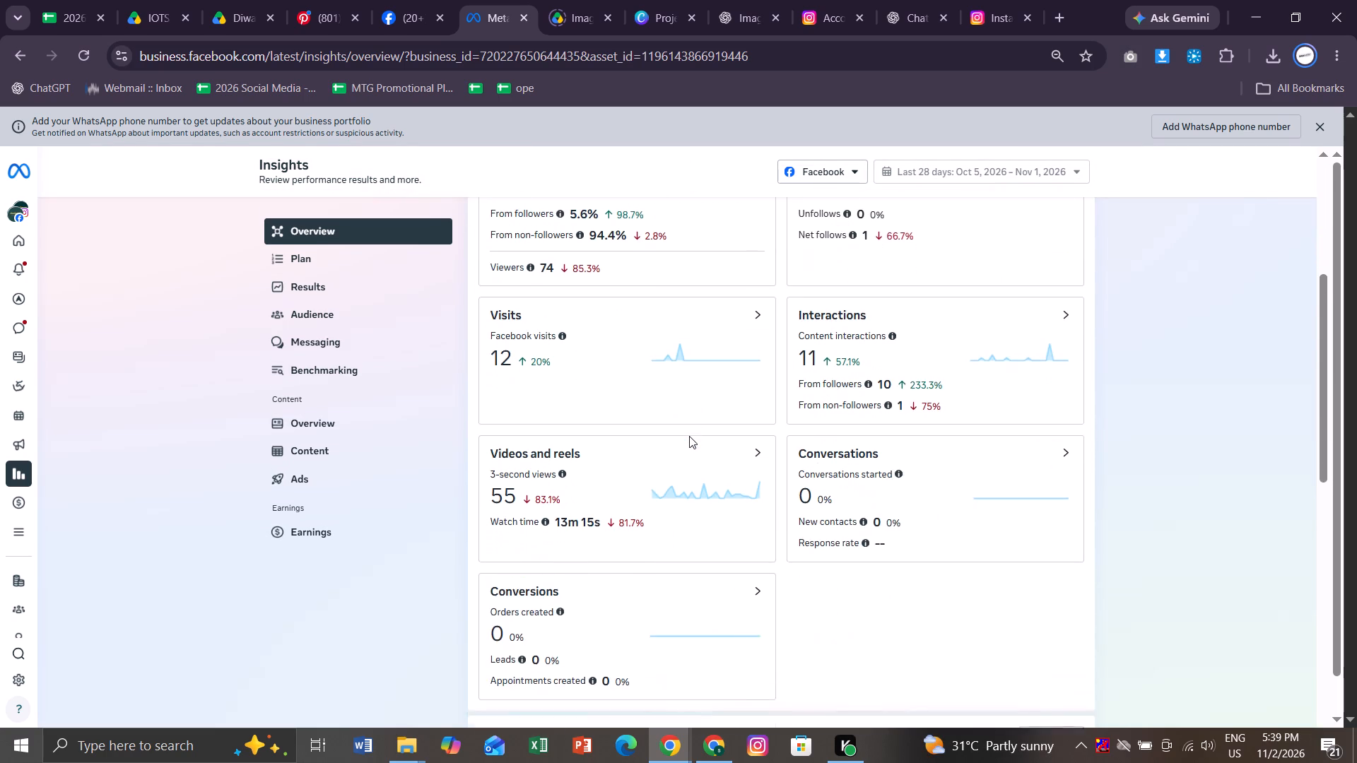
pyautogui.scroll(-2, 689, 436)
pyautogui.scroll(4, 689, 436)
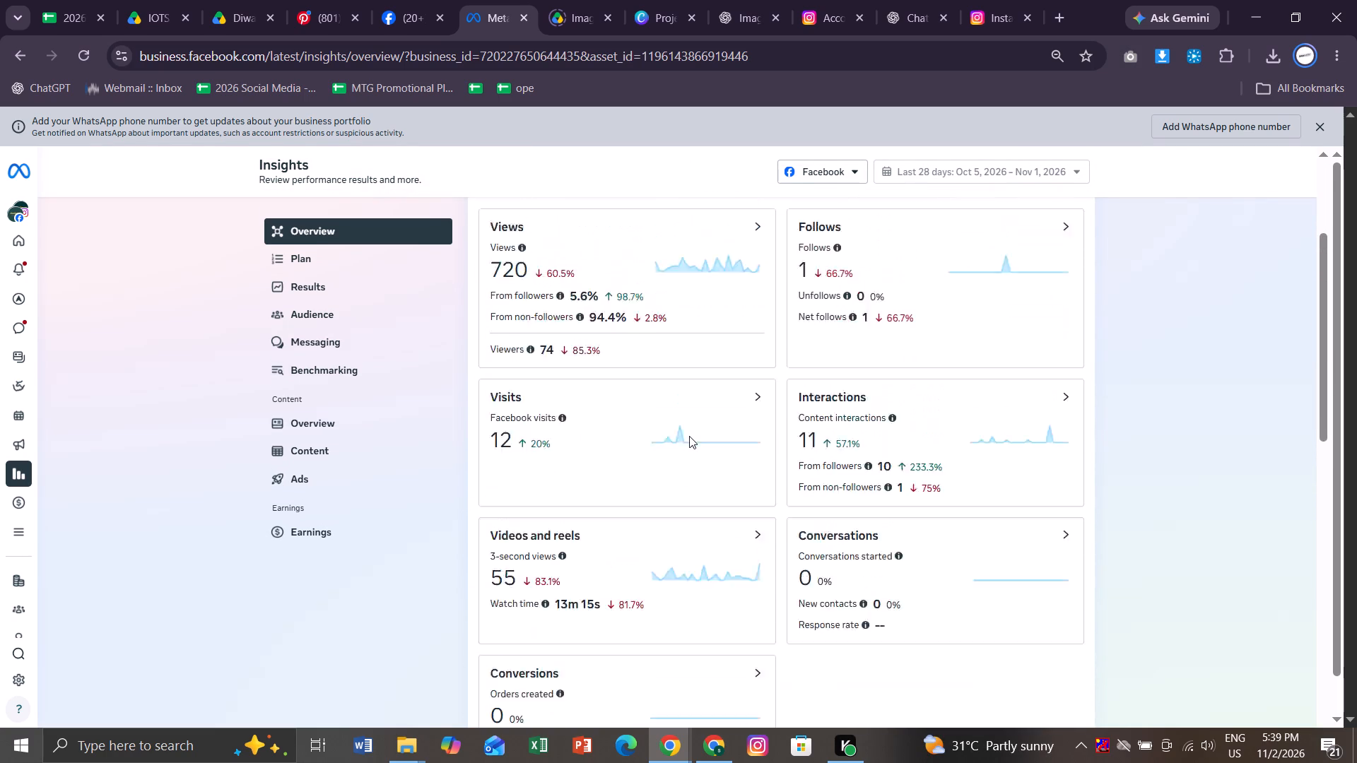
pyautogui.scroll(2, 689, 436)
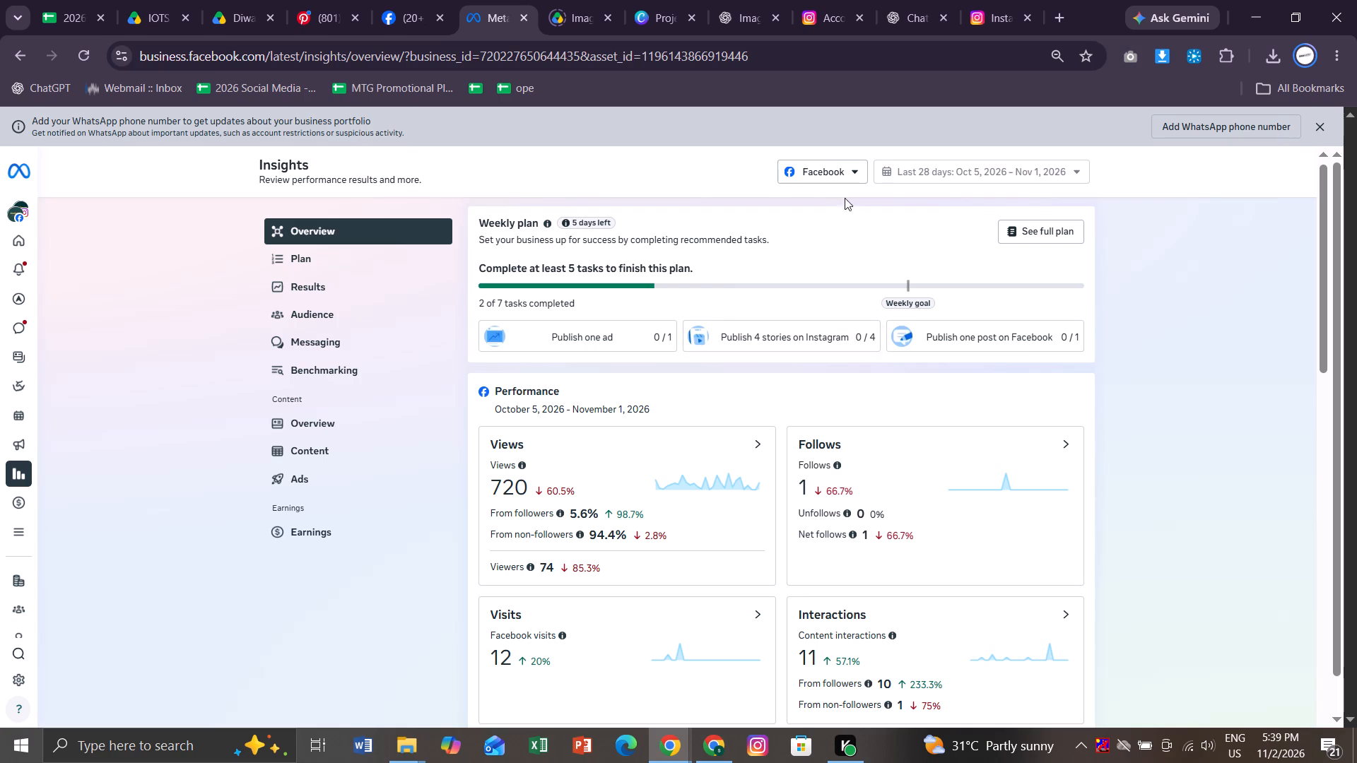
# Switch the Insights overview's platform from Facebook to Instagram.
pyautogui.click(852, 169)
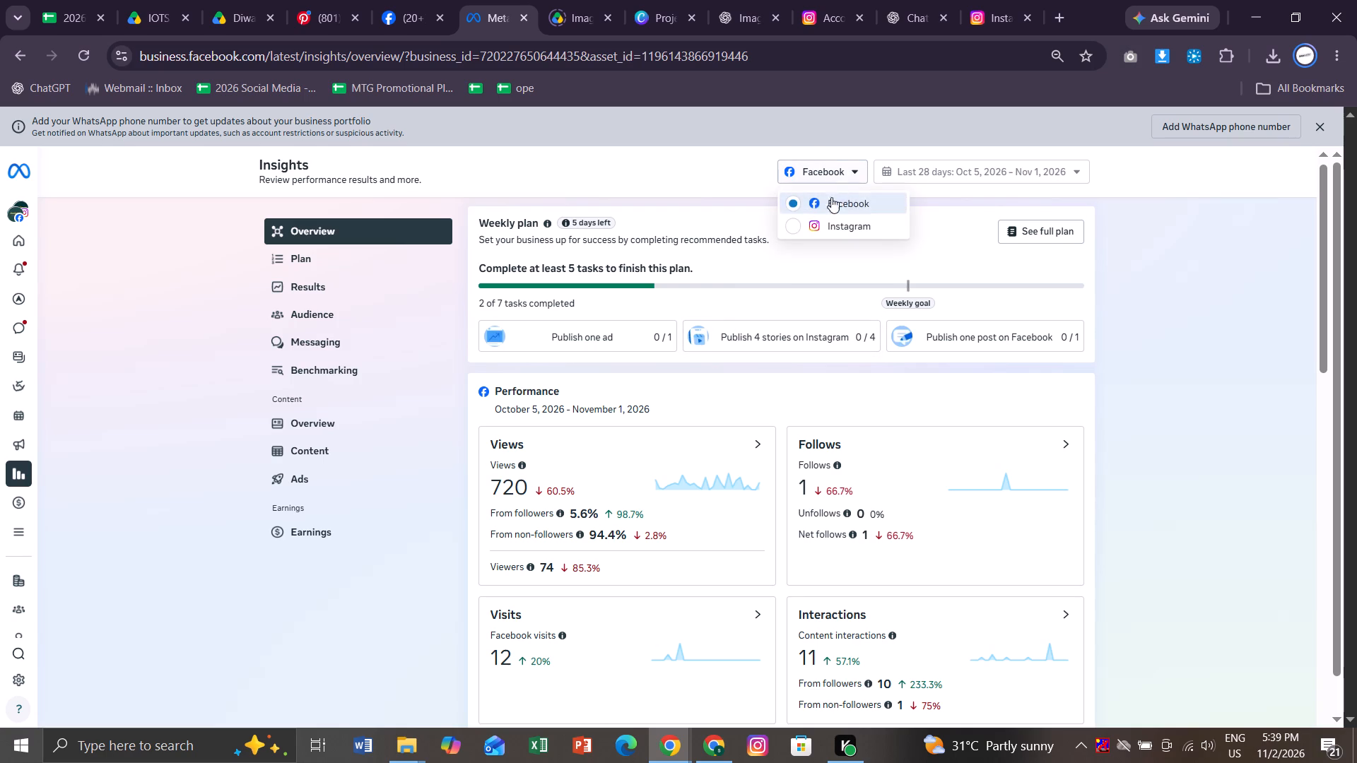
pyautogui.click(797, 220)
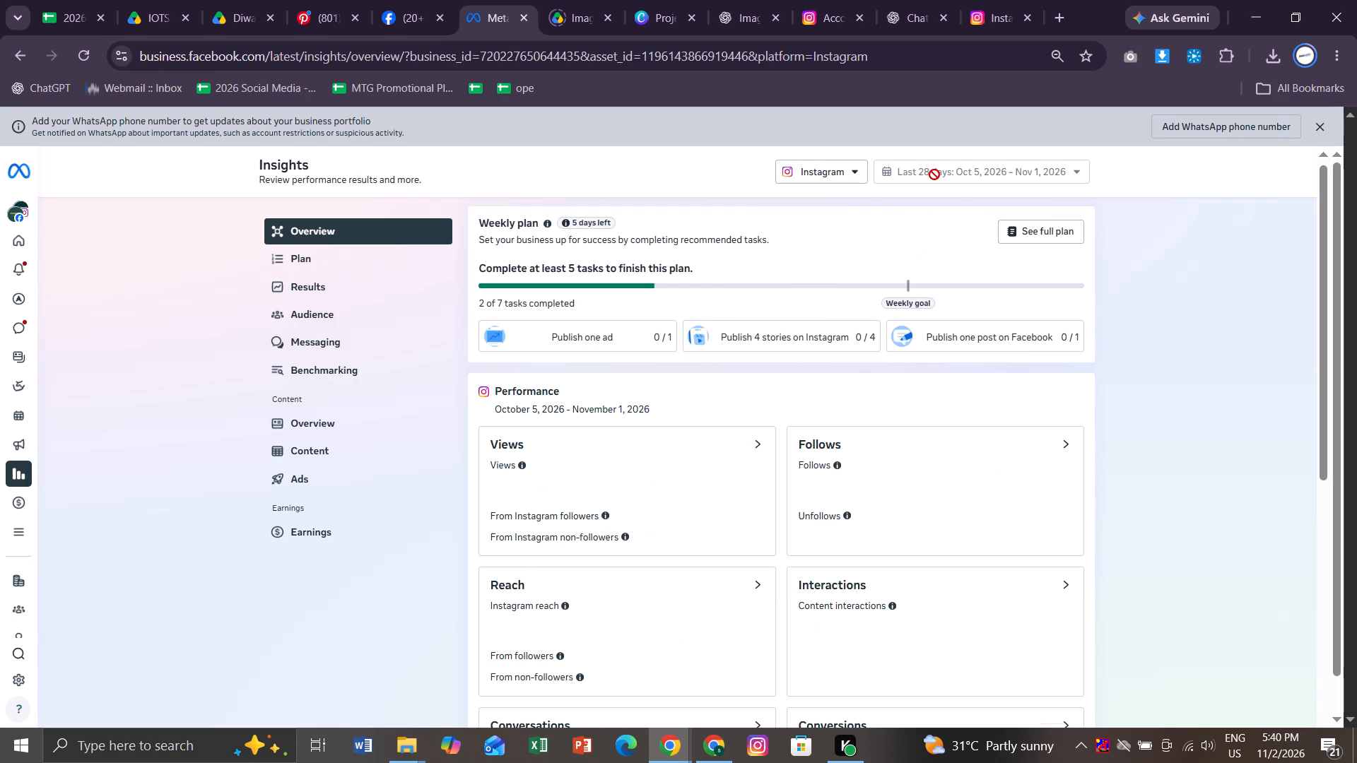
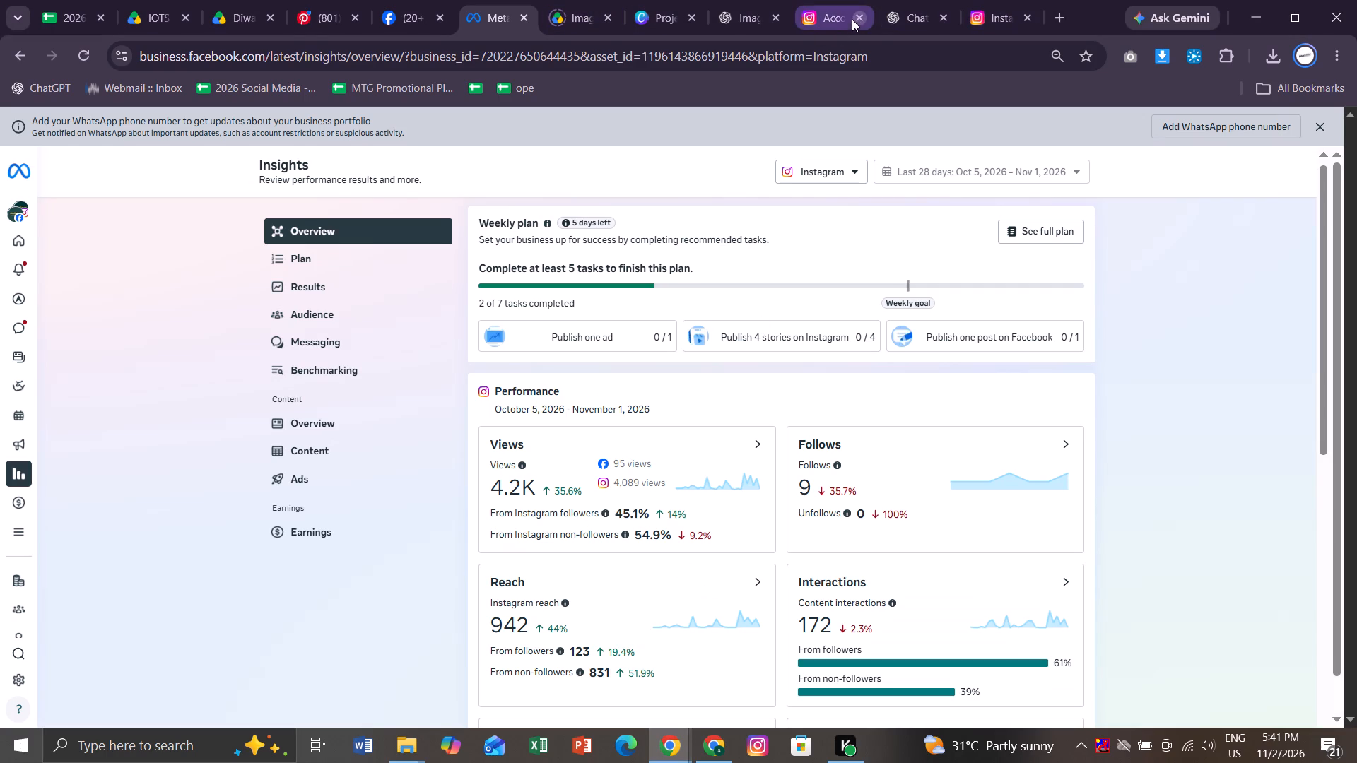
# Review the Instagram professional dashboard's account insights for the last 30 days, covering views, top content, interactions, profile activity and followers' active times.
pyautogui.click(826, 20)
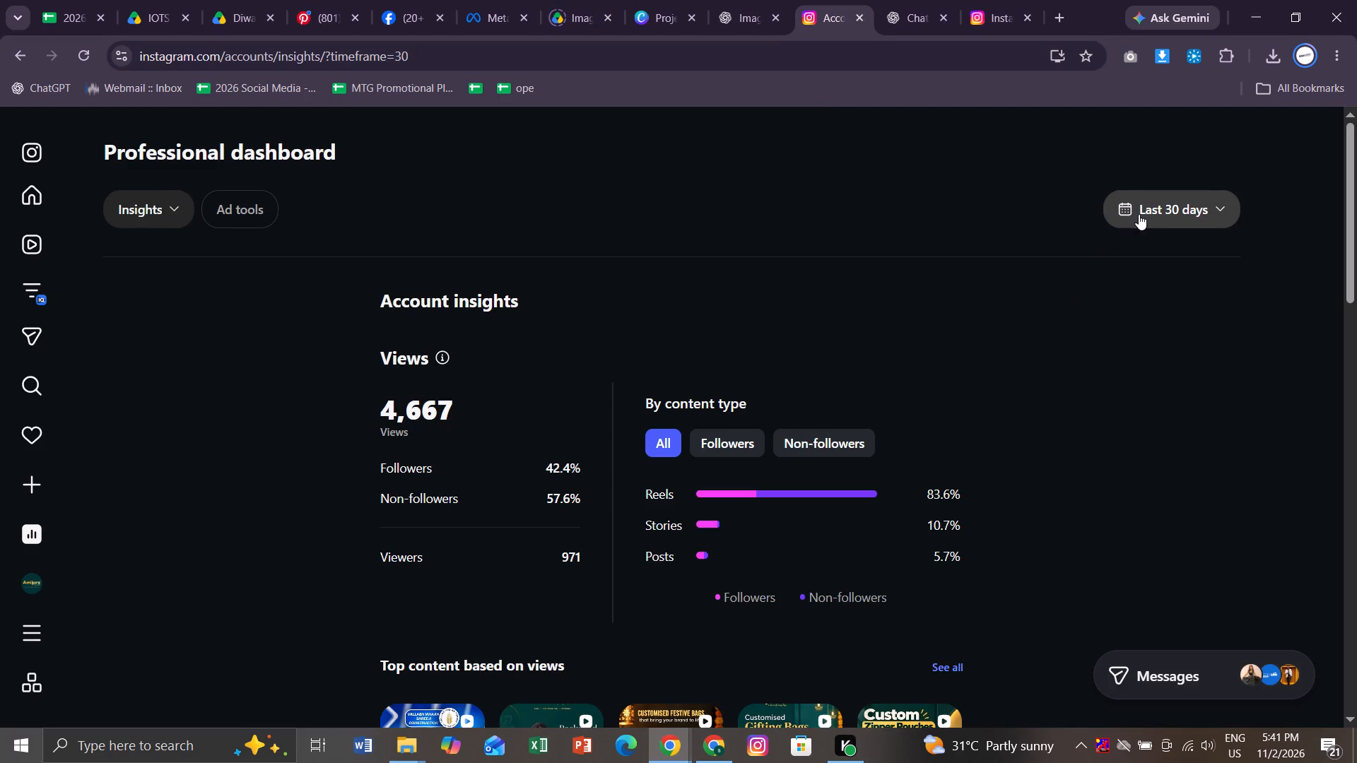
pyautogui.click(1139, 214)
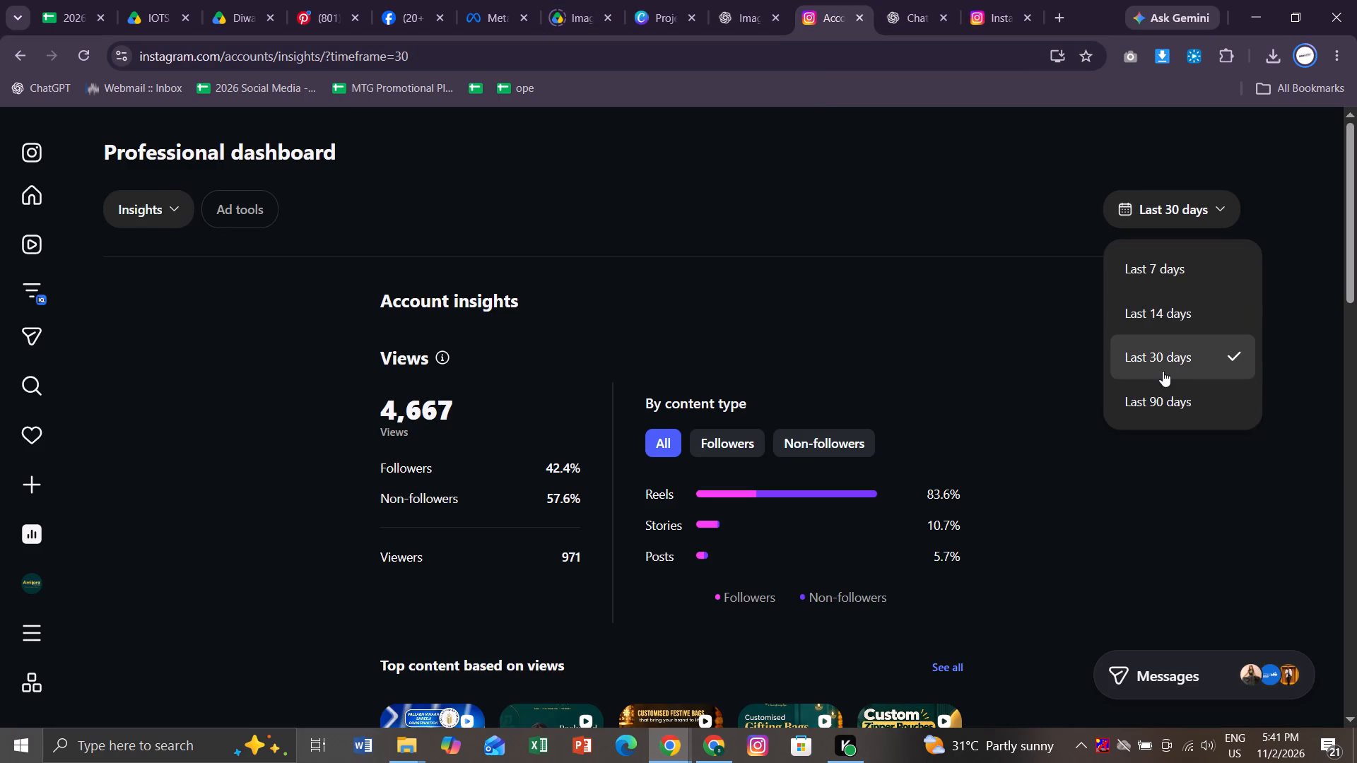
pyautogui.click(1163, 360)
pyautogui.scroll(-6, 798, 354)
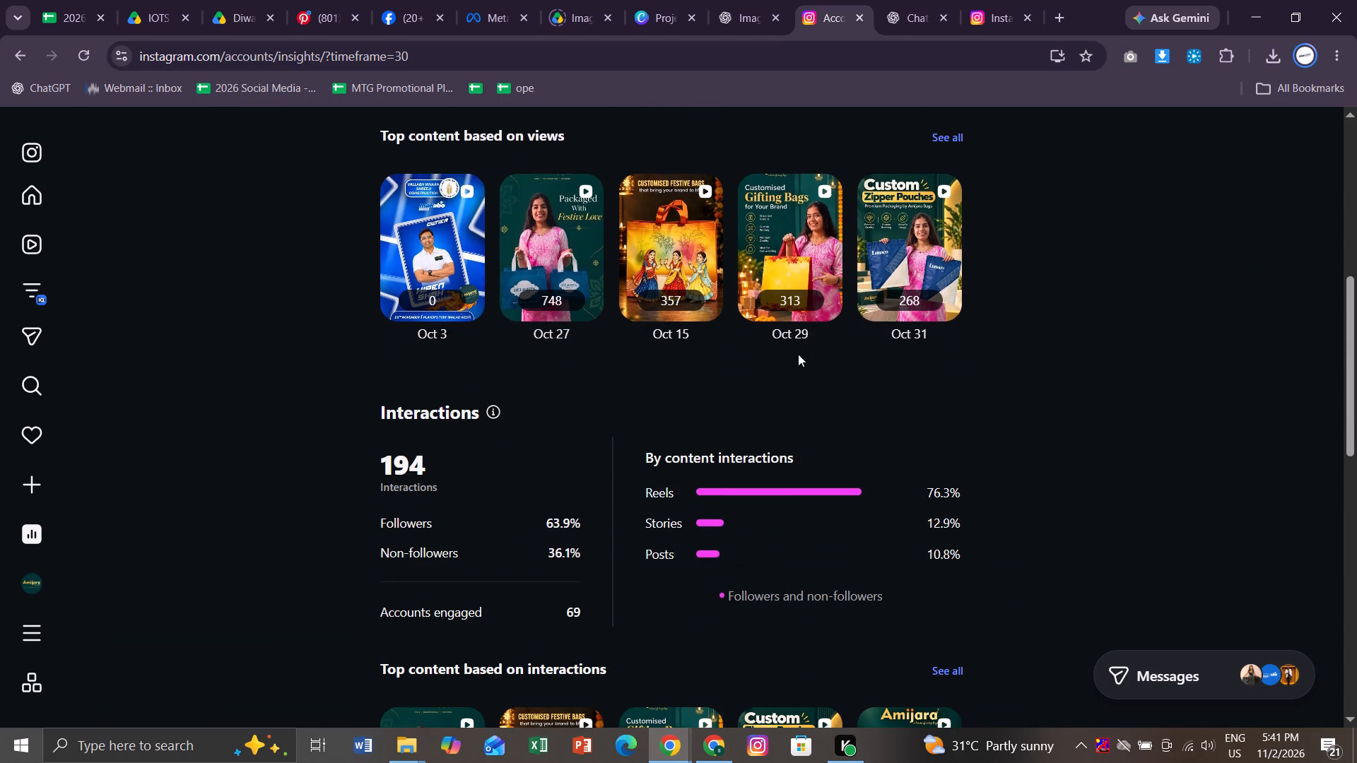
pyautogui.scroll(-5, 798, 354)
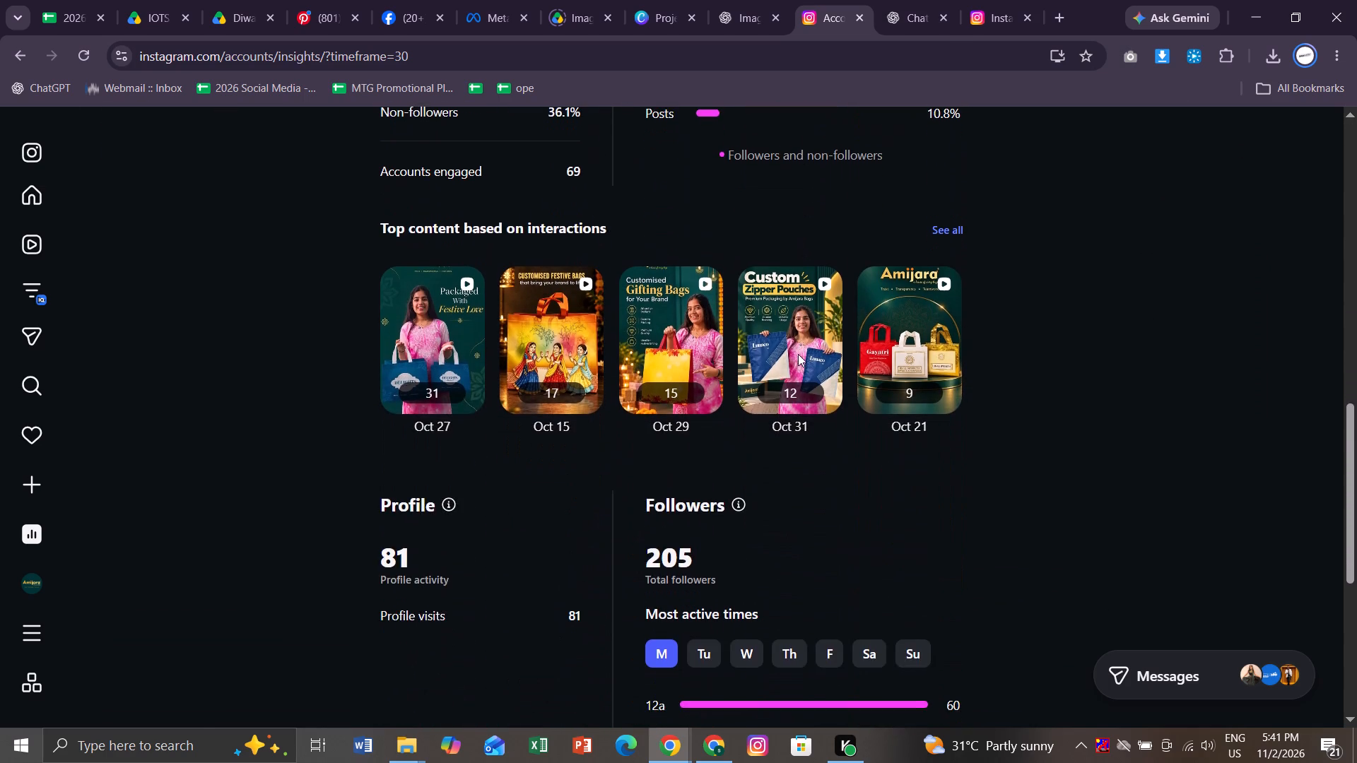
pyautogui.scroll(-5, 798, 354)
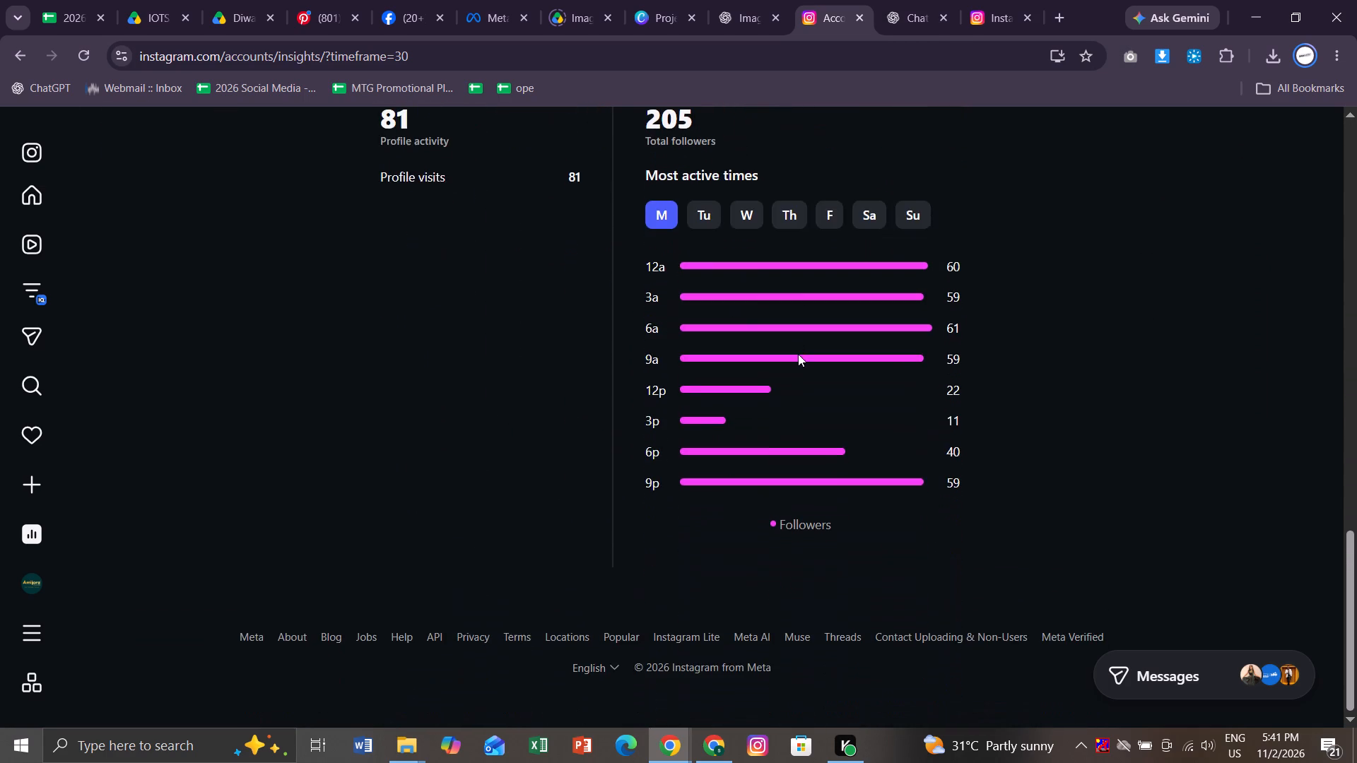
pyautogui.scroll(3, 798, 354)
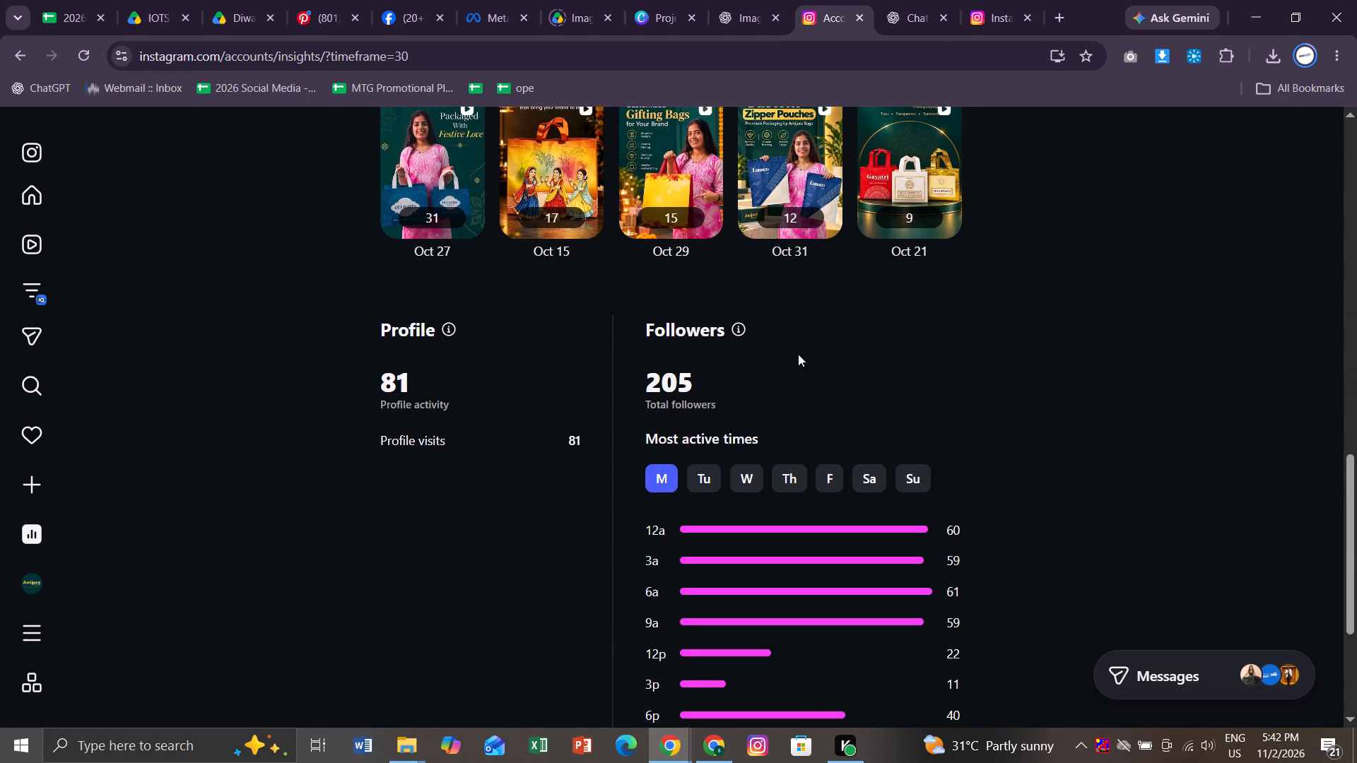
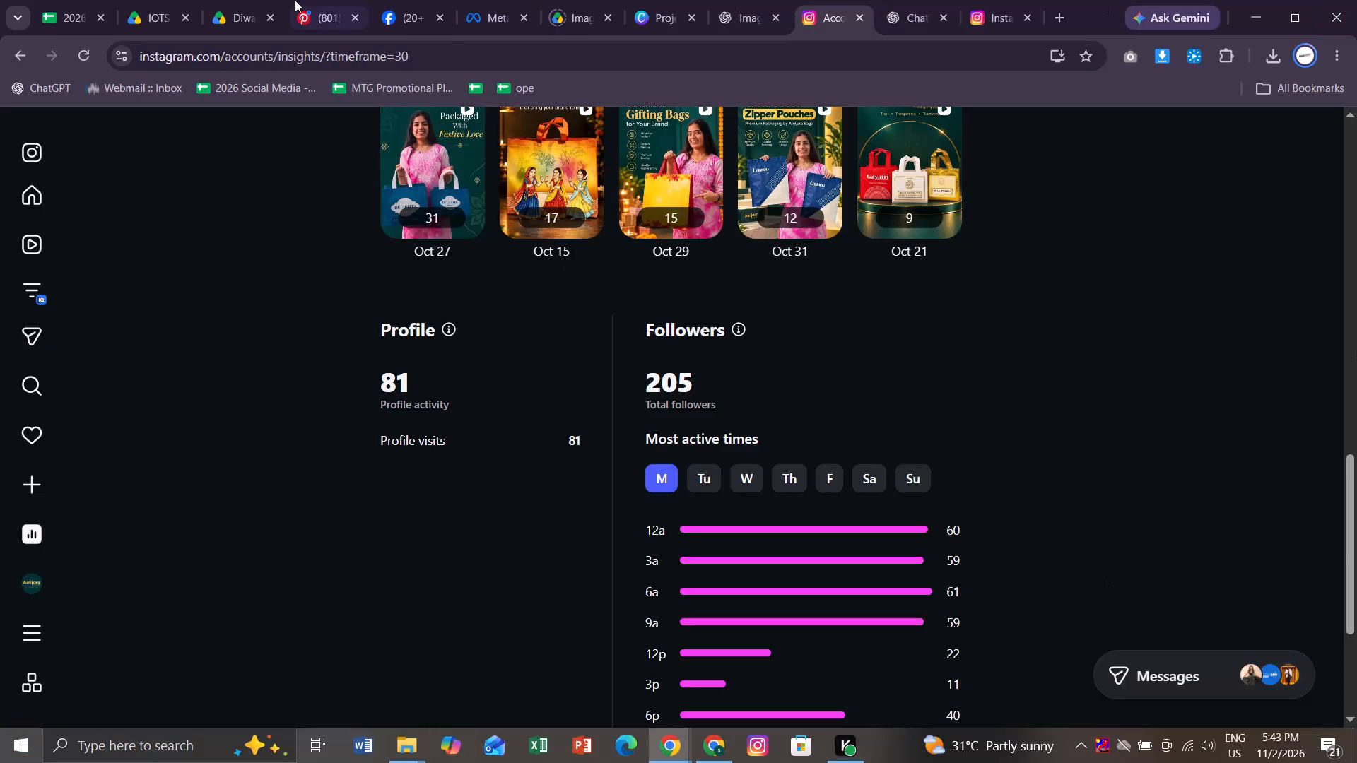
# Check the Overview page of the Amijara Bags September 2026 monthly report in Canva, and close that report.
pyautogui.click(672, 25)
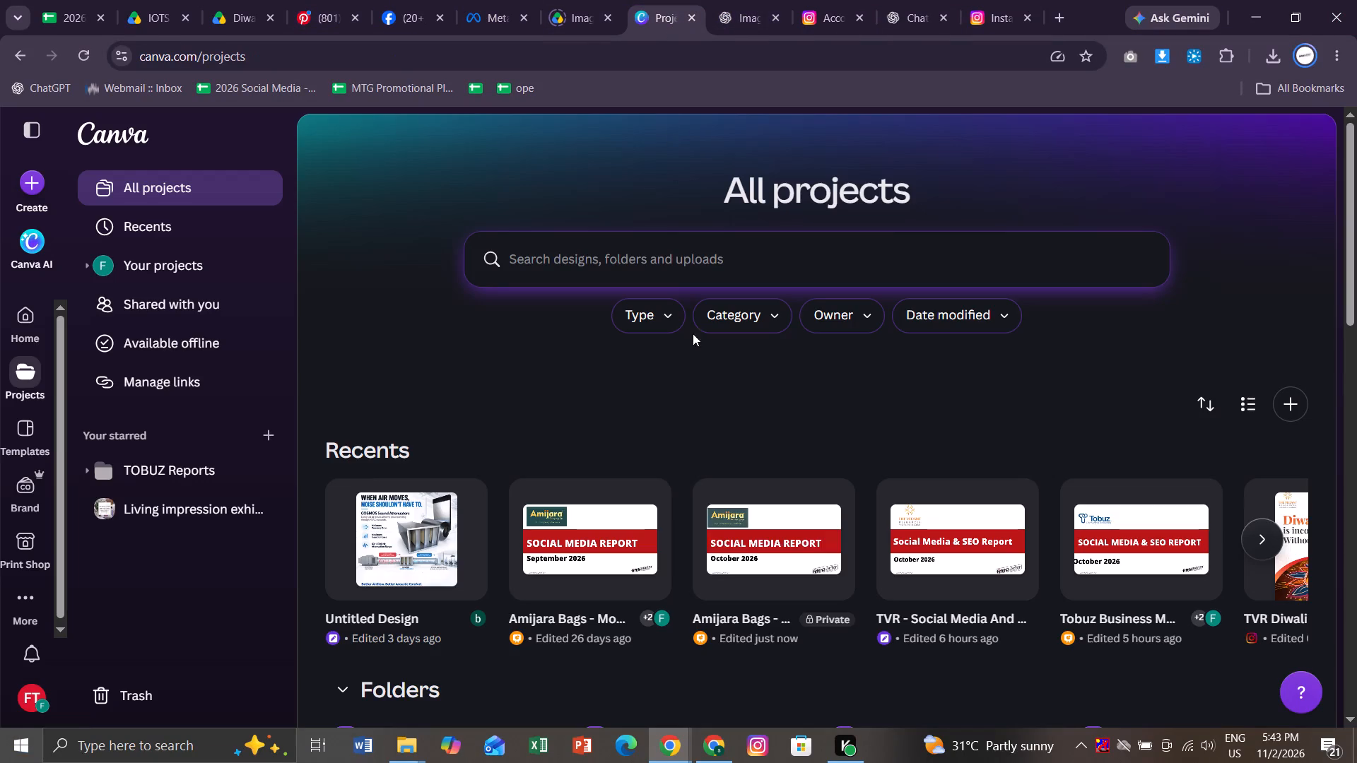
pyautogui.click(575, 564)
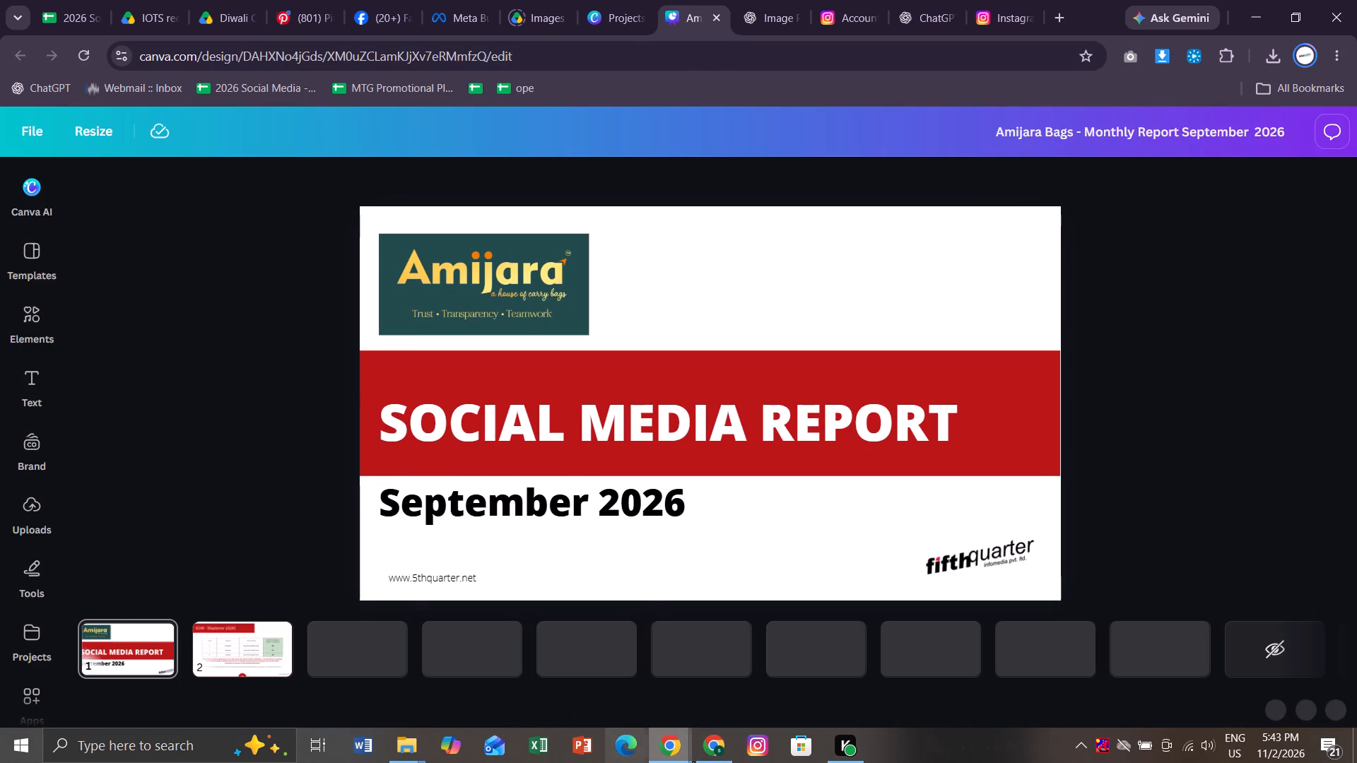
pyautogui.click(345, 655)
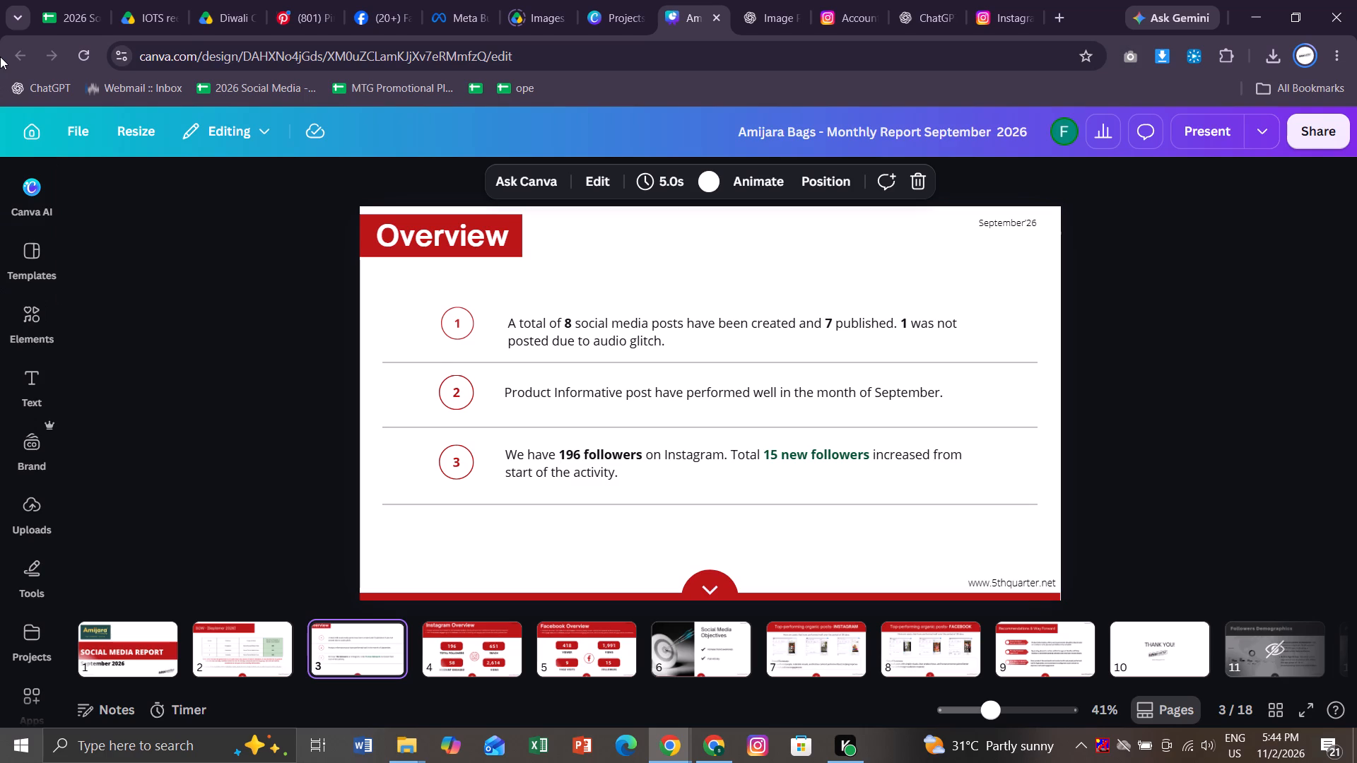
pyautogui.click(716, 20)
# On the October 2026 report's Overview page, reword the third point's second sentence to start "A total of" and set the new followers to 8.
pyautogui.click(737, 561)
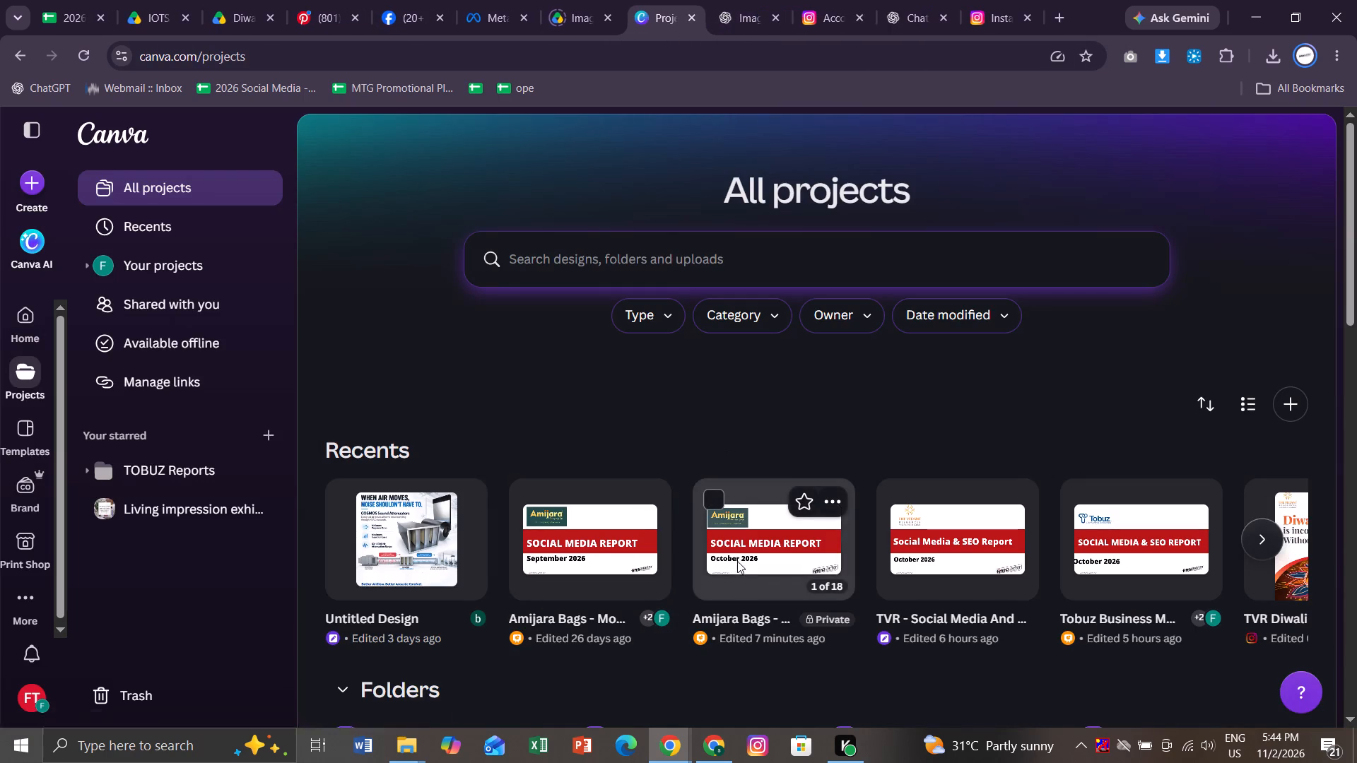
pyautogui.click(715, 16)
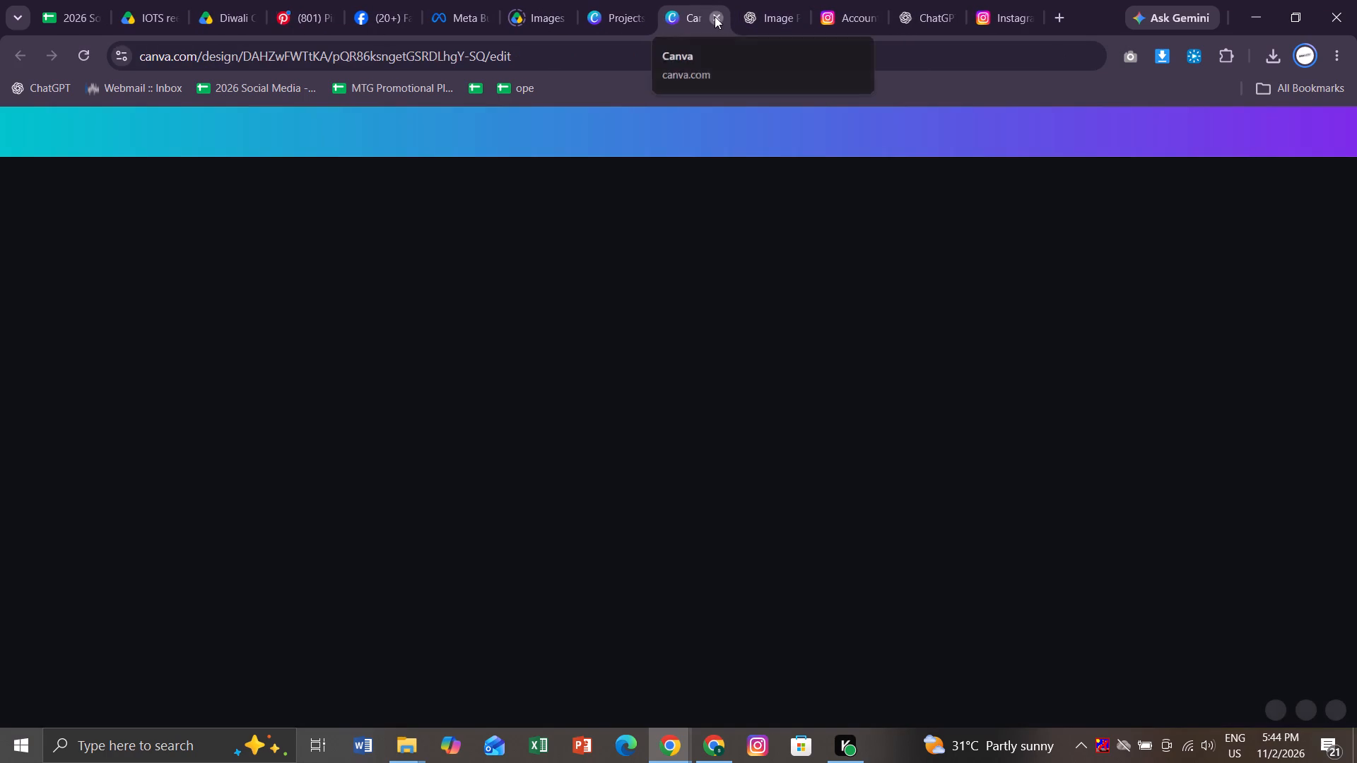
pyautogui.hotkey('alt', 'Tab')
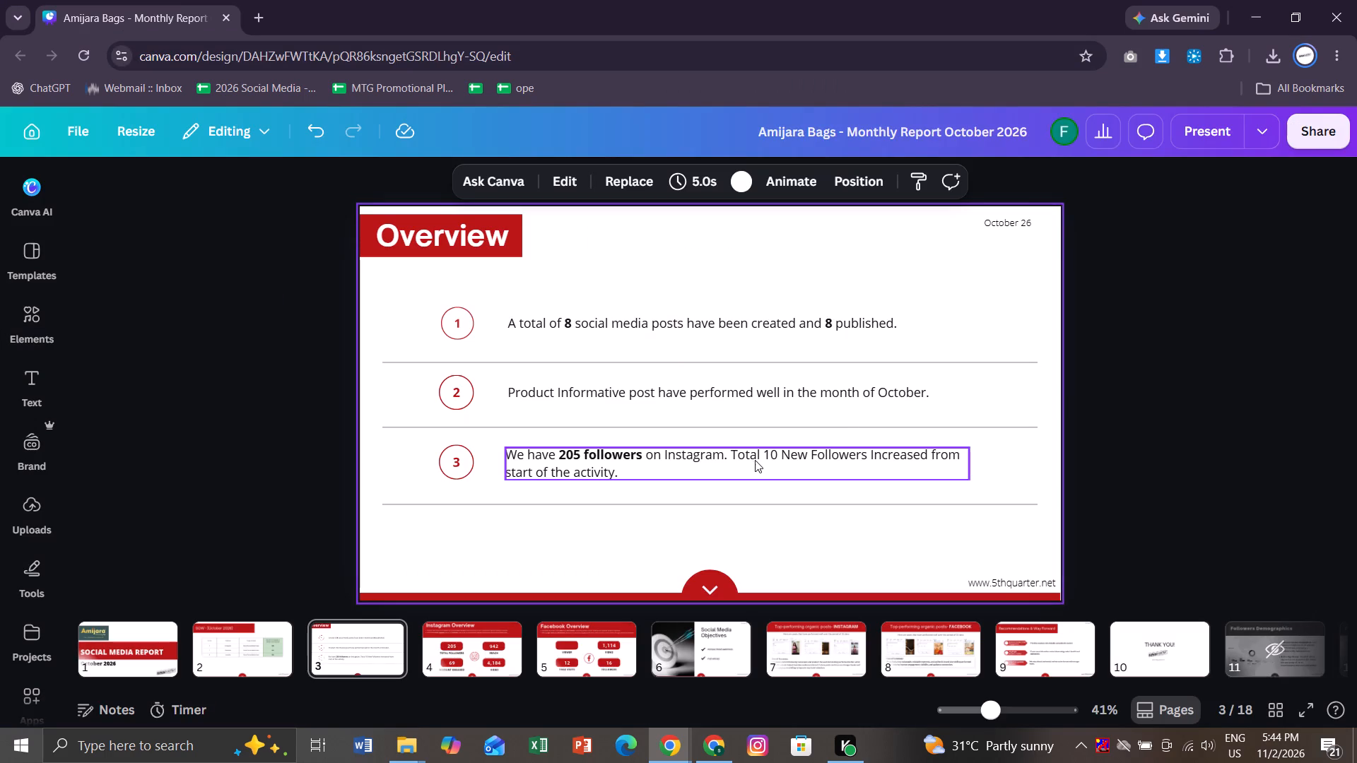
pyautogui.doubleClick(732, 451)
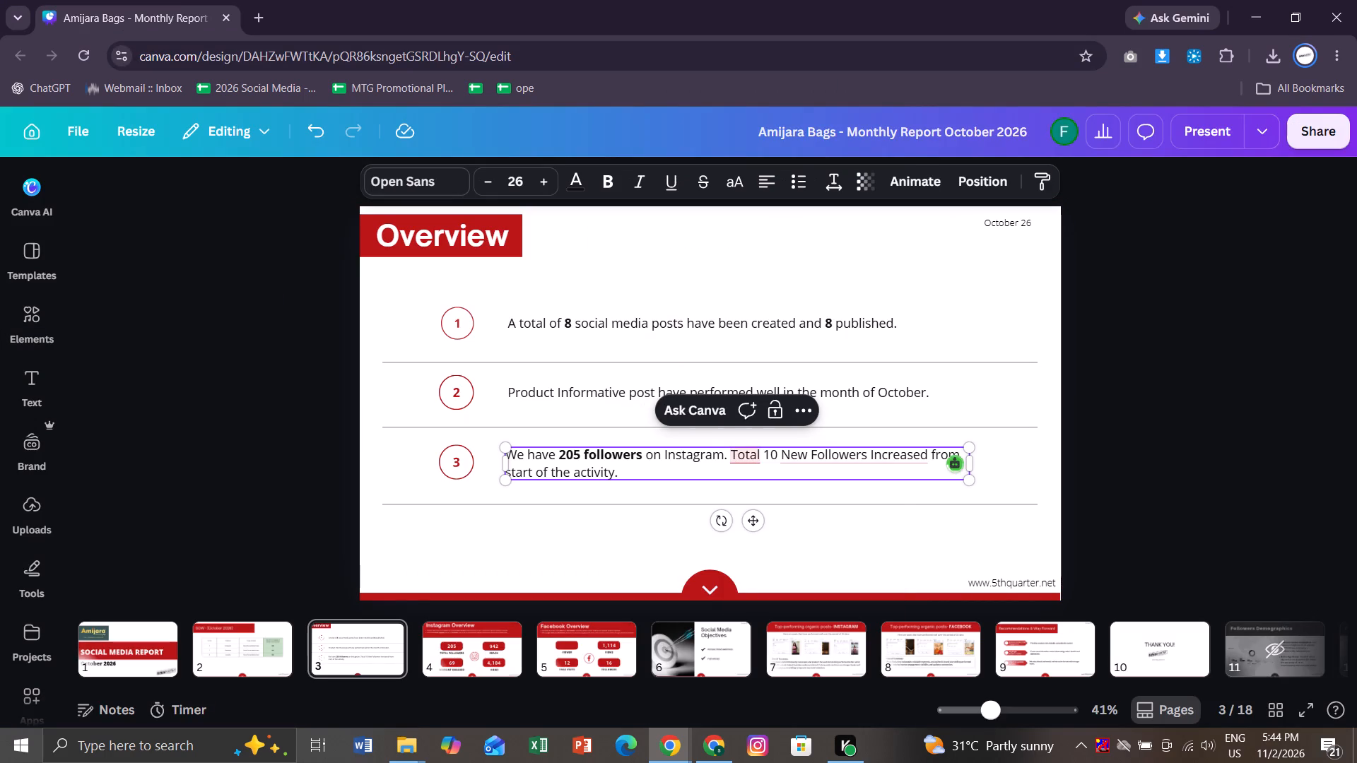
pyautogui.moveTo(734, 454); pyautogui.dragTo(745, 468)
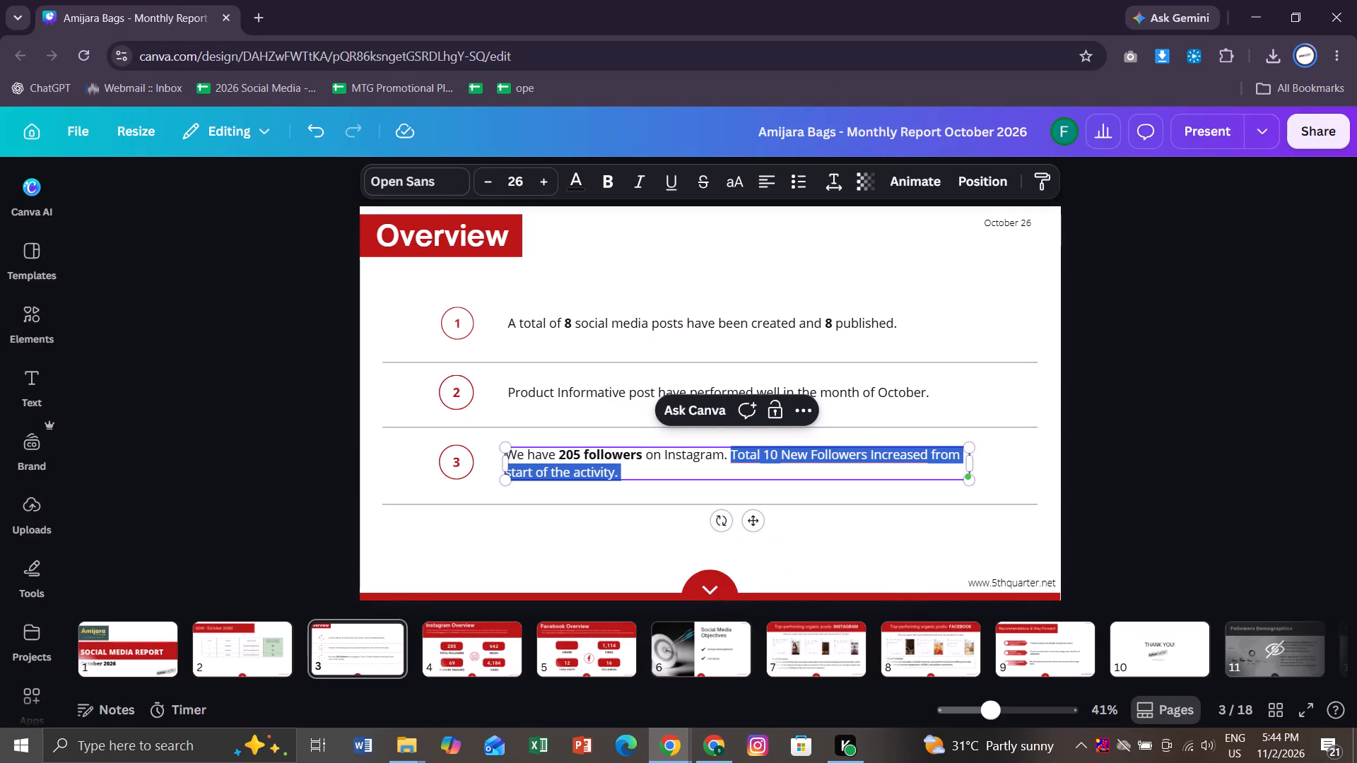
pyautogui.click(758, 459)
pyautogui.click(773, 487)
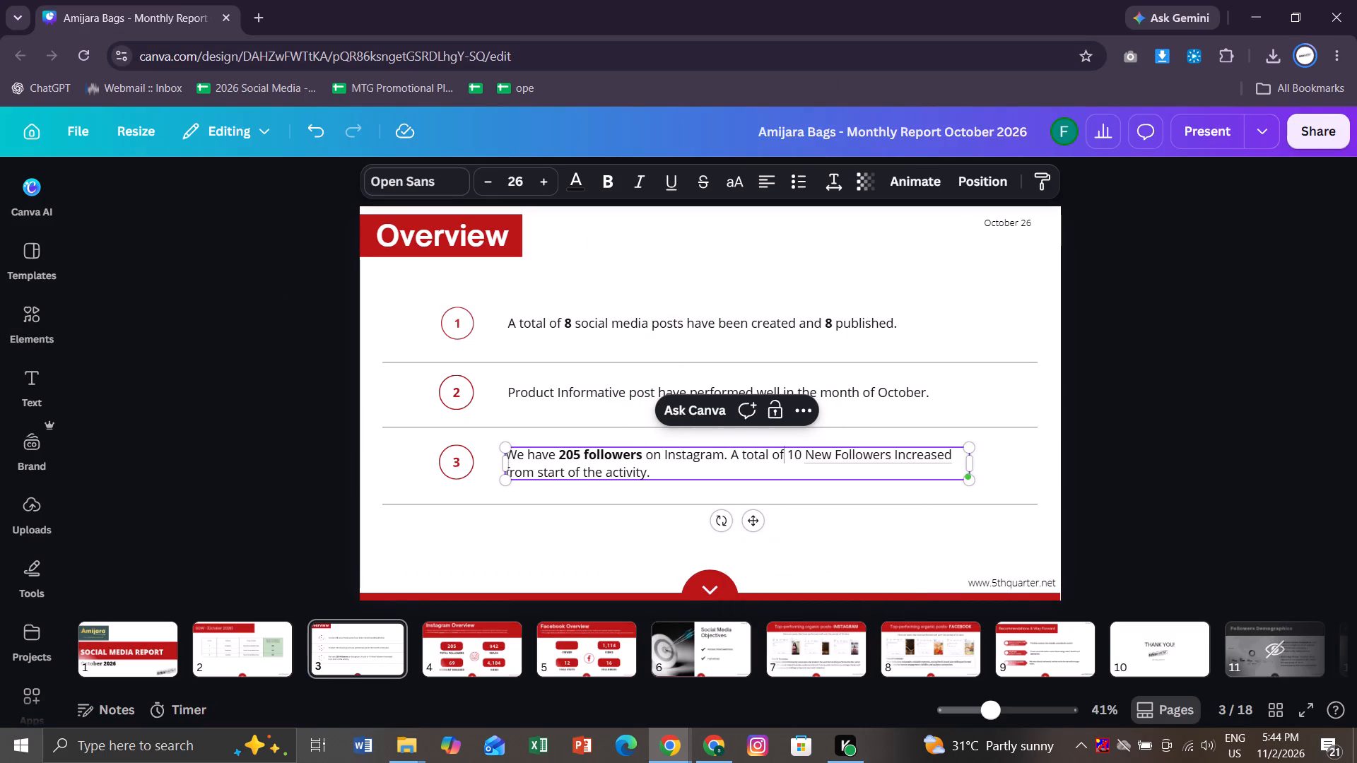
pyautogui.moveTo(789, 454); pyautogui.dragTo(797, 455)
pyautogui.moveTo(797, 455); pyautogui.dragTo(801, 456)
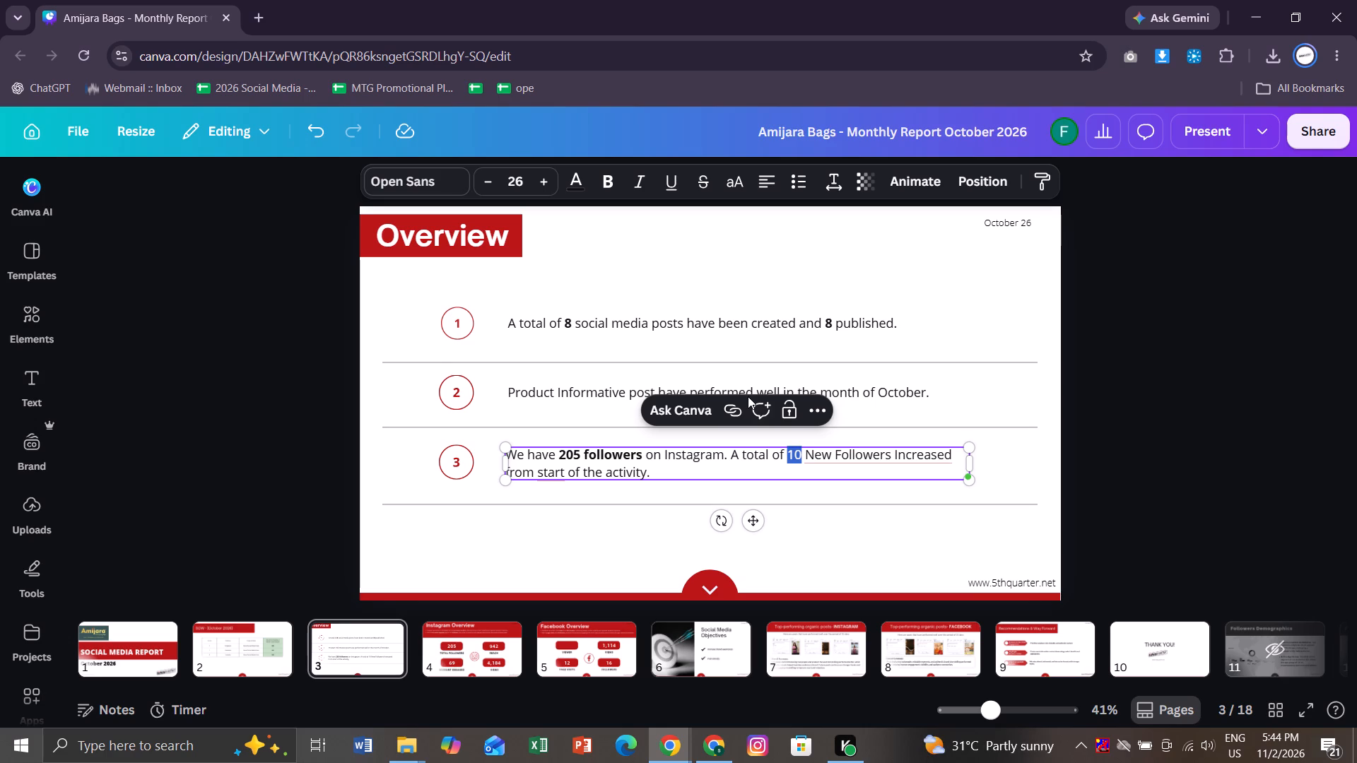
pyautogui.press('BackSpace')
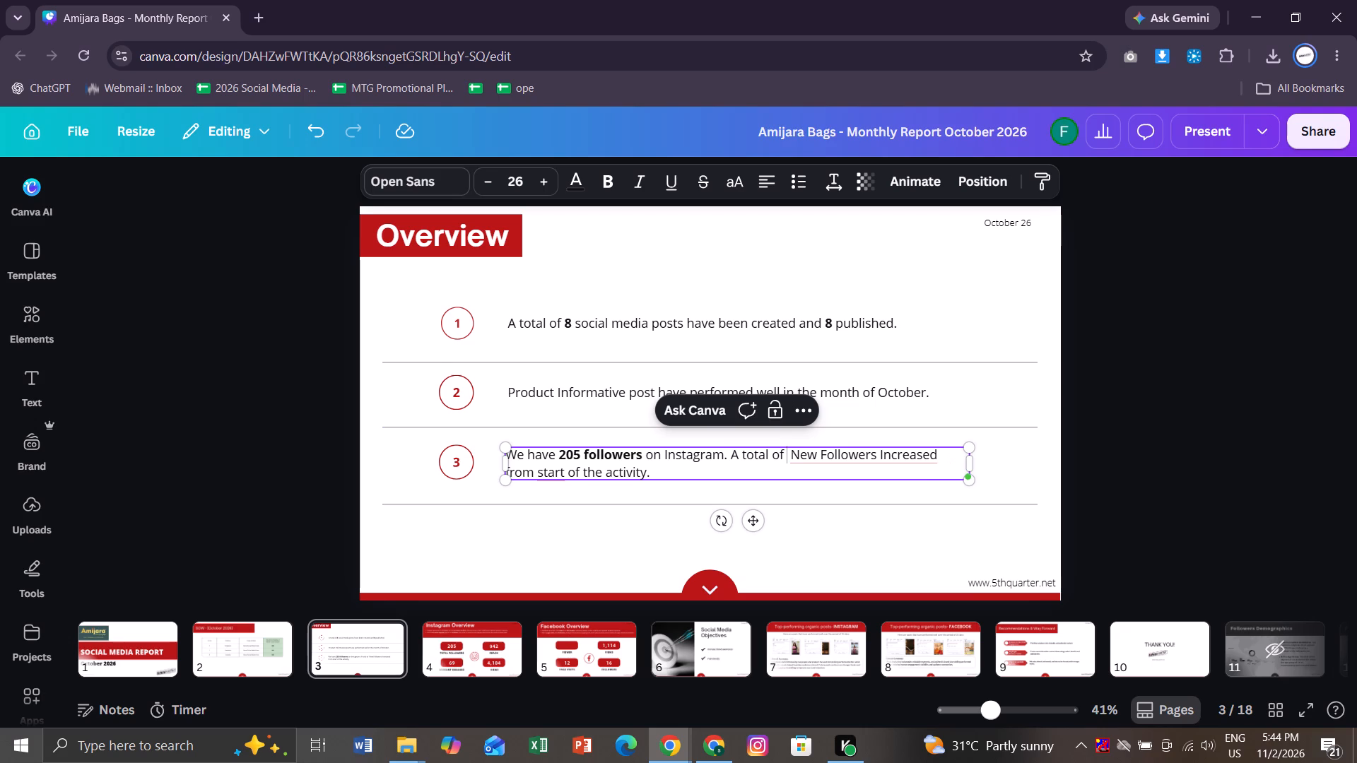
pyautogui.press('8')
# Review the SOW - [October 2026] page of the Amijara Bags October report.
pyautogui.scroll(1, 748, 396)
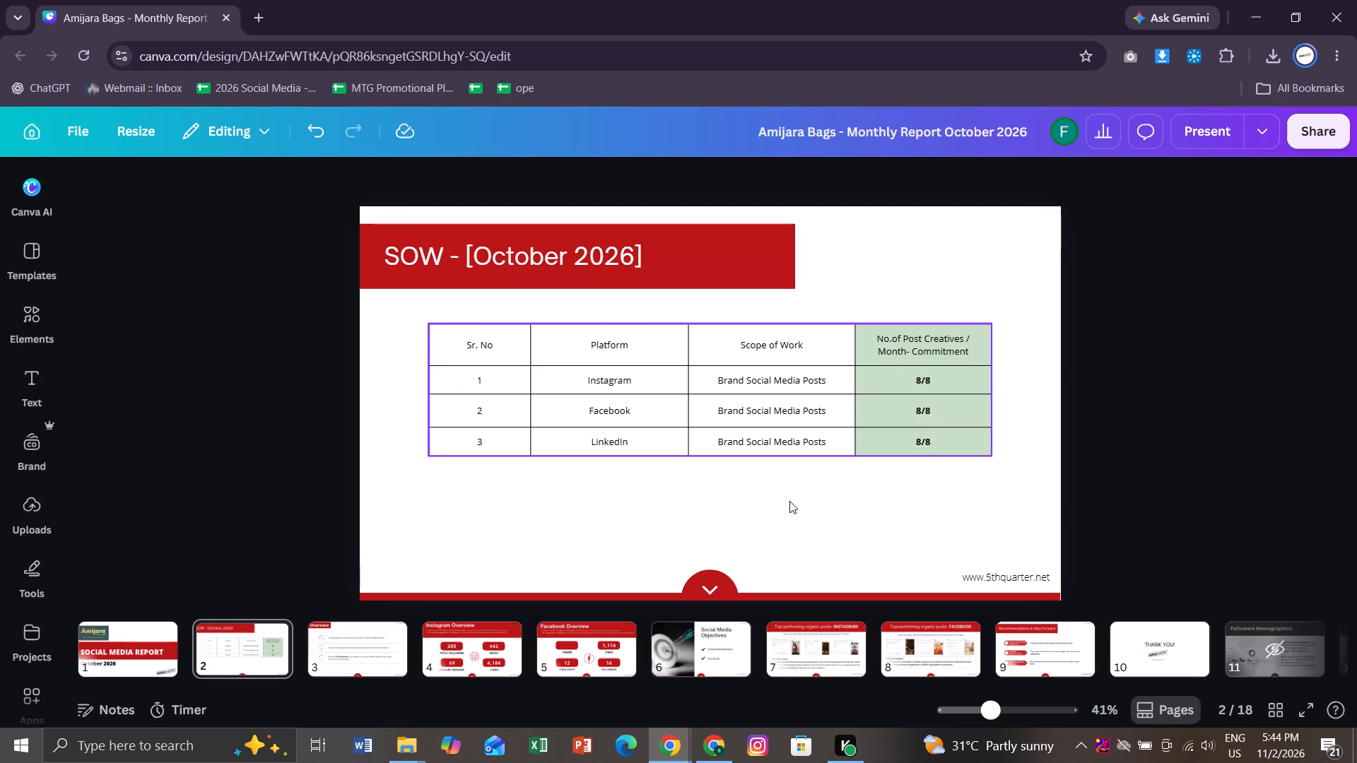
# On the report's Overview page, open the third point's text about Instagram followers for editing.
pyautogui.click(357, 657)
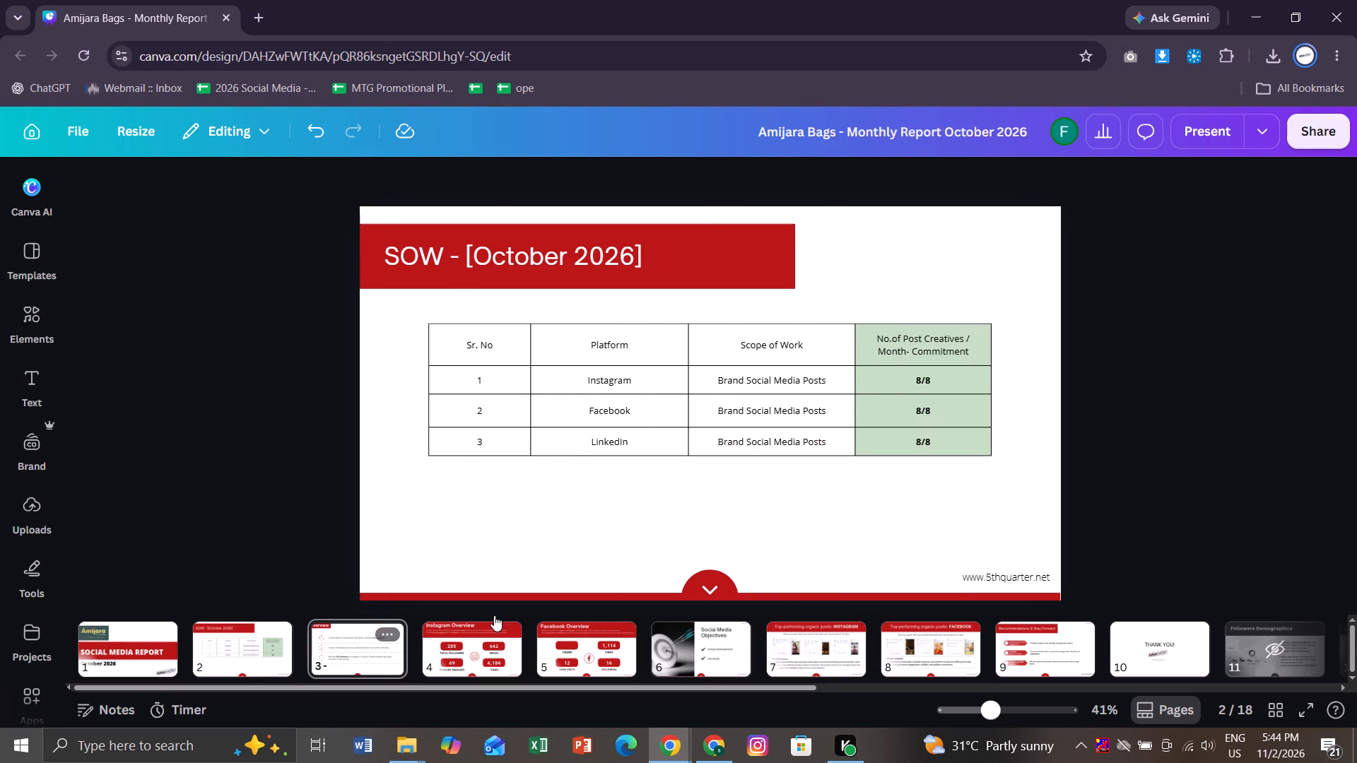
pyautogui.doubleClick(792, 455)
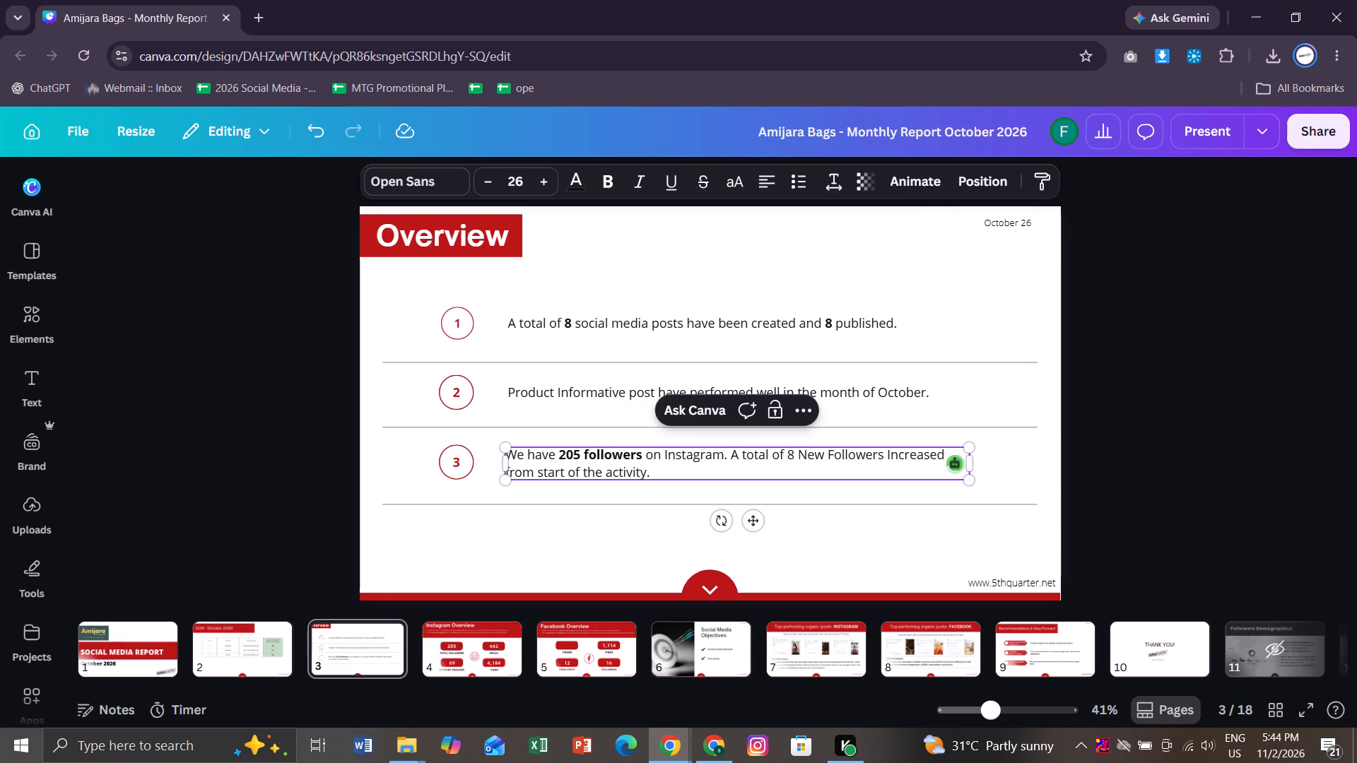
# Set the number of new Instagram followers in the Overview page's third point to 10.
pyautogui.press('BackSpace')
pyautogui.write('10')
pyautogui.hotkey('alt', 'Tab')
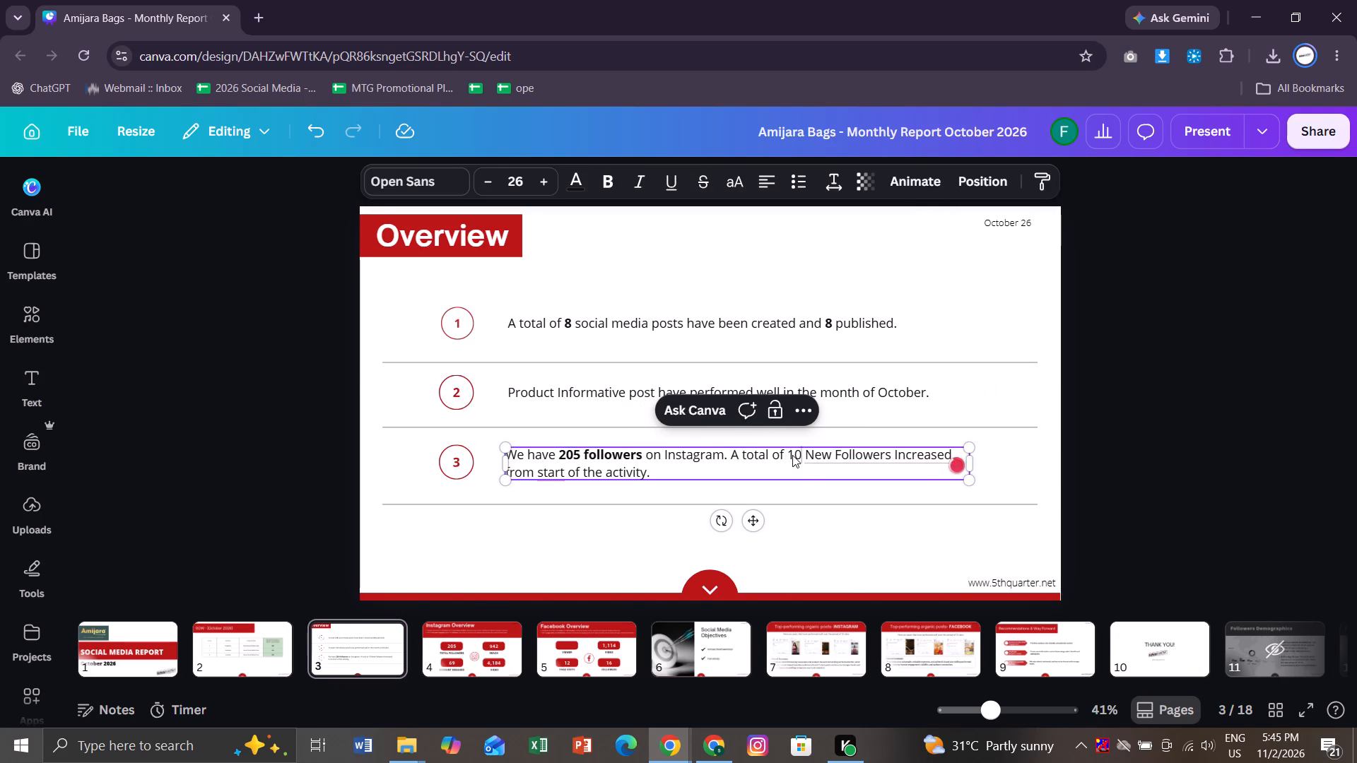
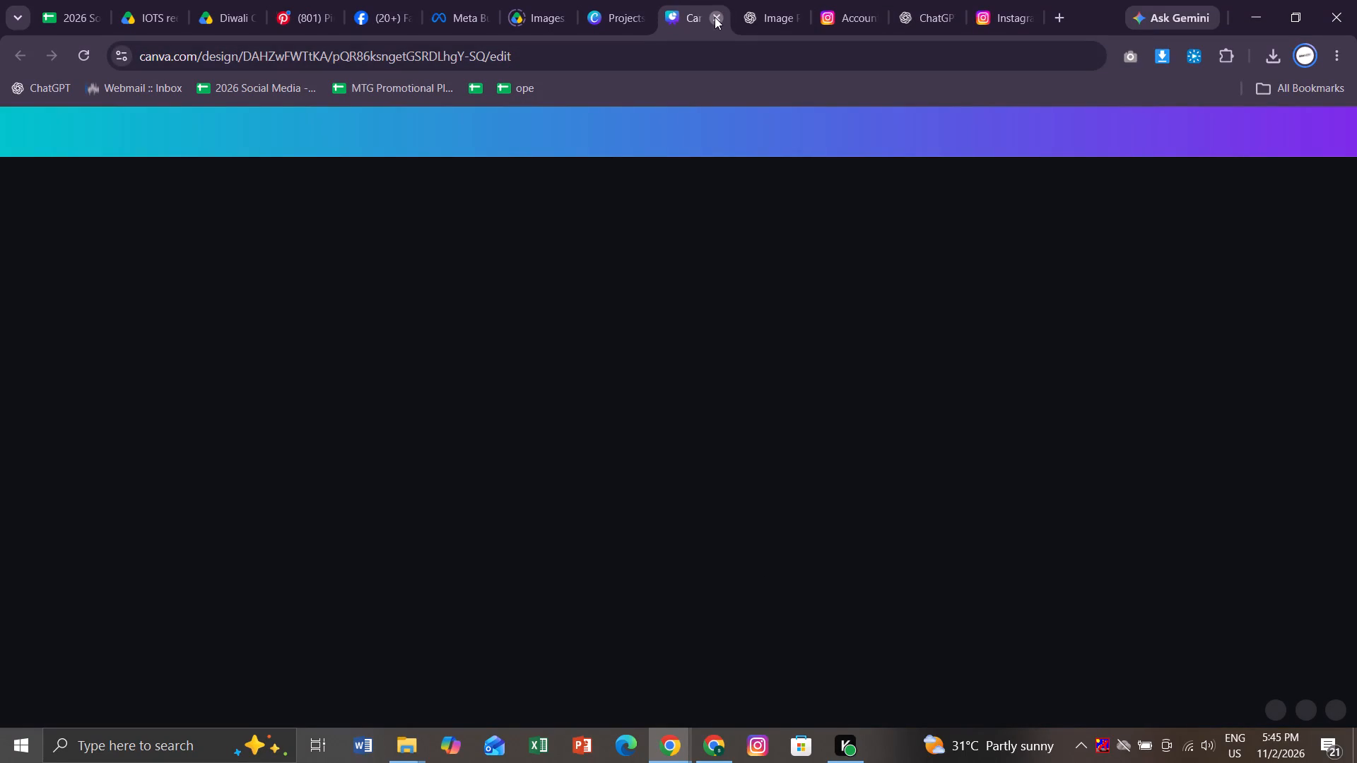
# Switch to the Chrome window with the Amijara Bags - Monthly Report October 2026 design.
pyautogui.keyDown('alt'); pyautogui.click(680, 733); pyautogui.keyUp('alt')
pyautogui.keyDown('alt'); pyautogui.click(719, 688); pyautogui.keyUp('alt')
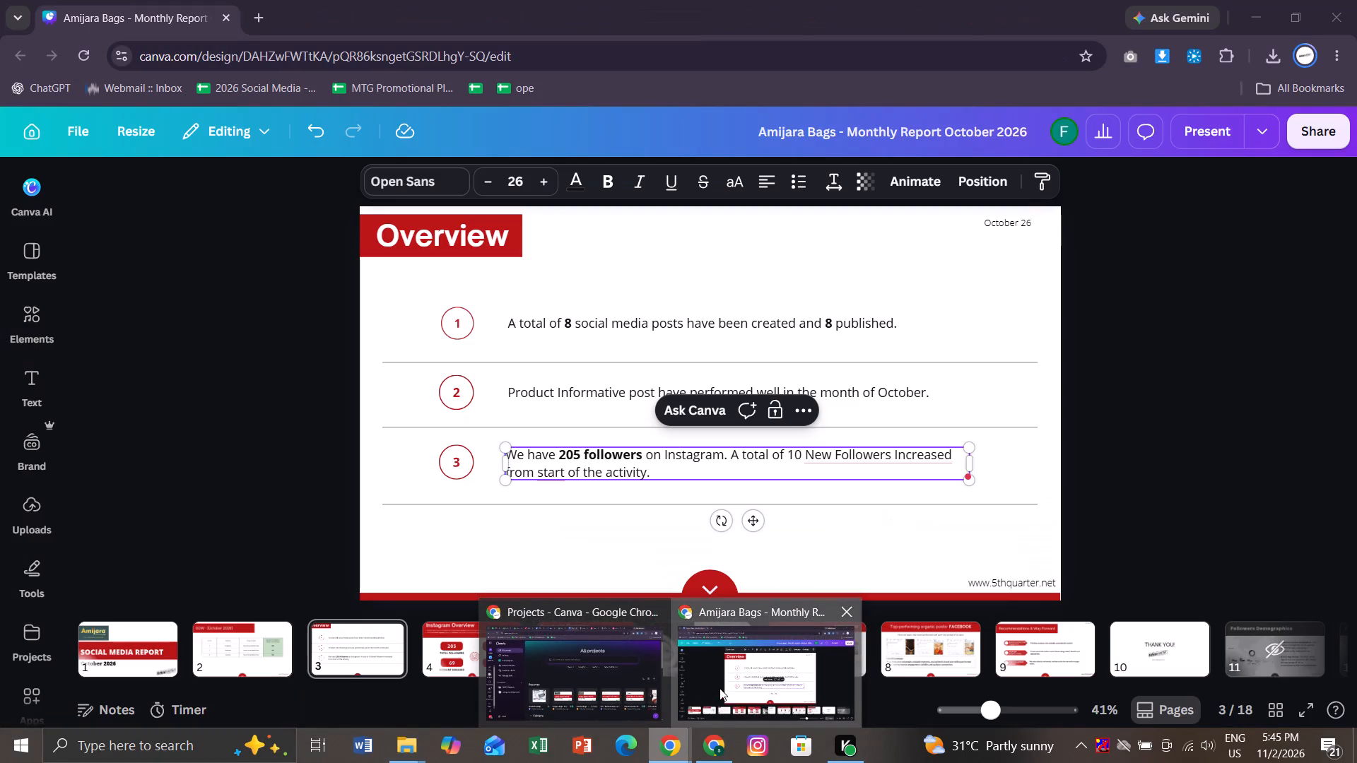
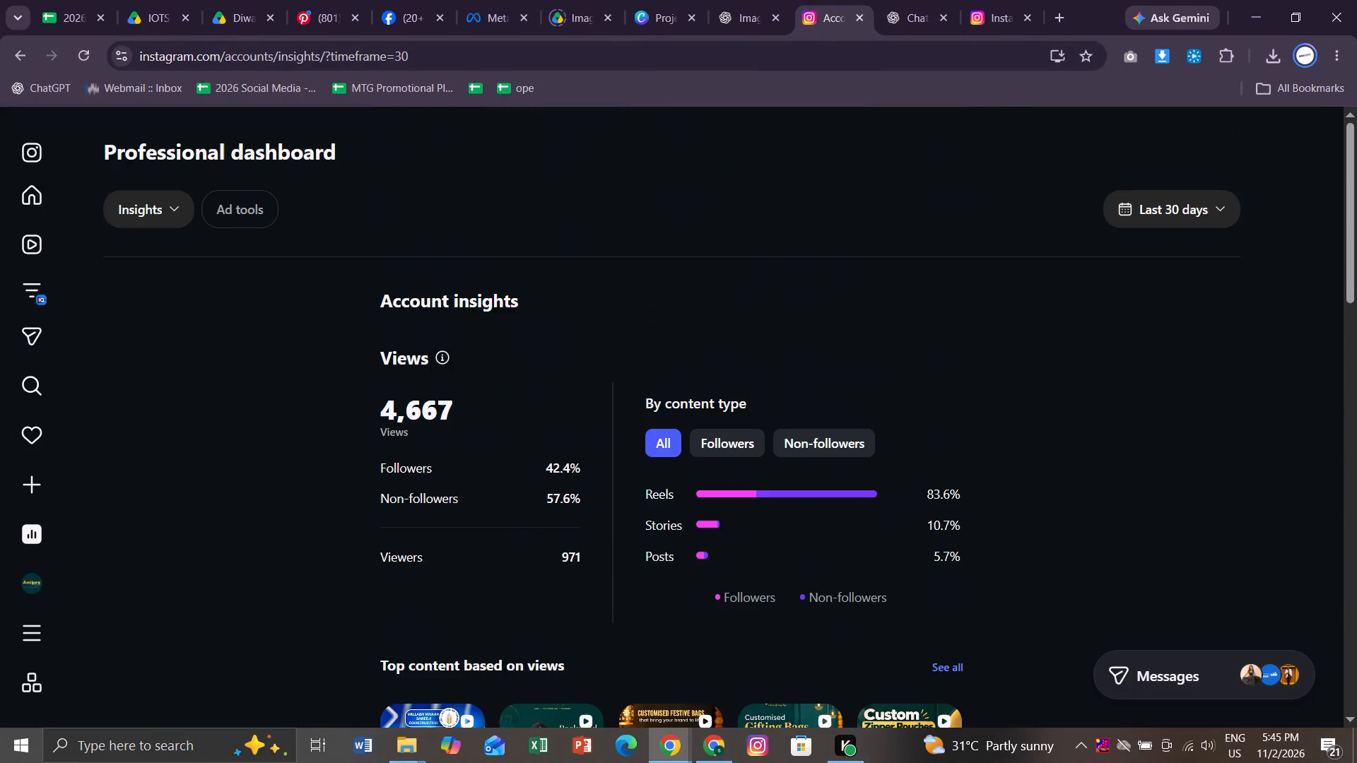
# Copy the 30-day views total from Instagram account insights and set the Instagram Overview page's Views figure to 4,667.
pyautogui.hotkey('alt', 'Tab')
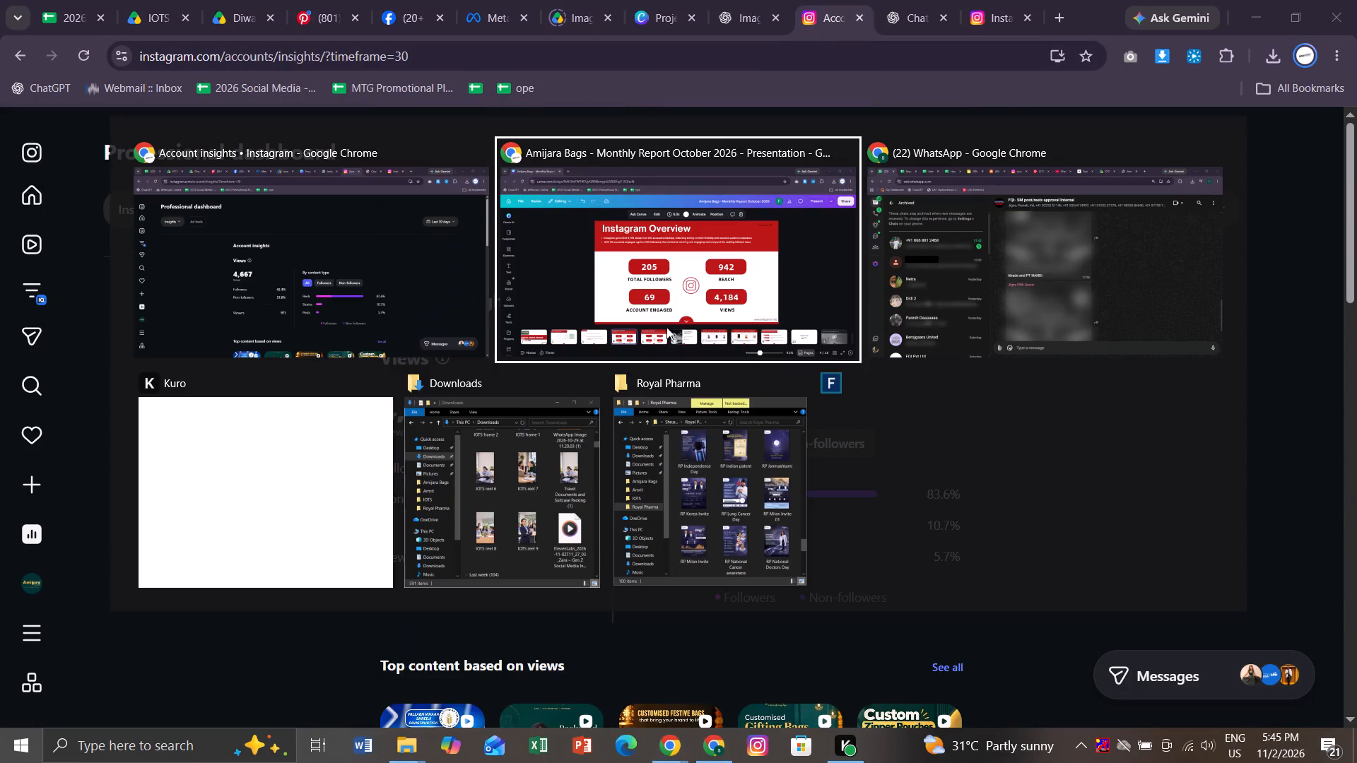
pyautogui.keyDown('alt'); pyautogui.click(452, 282); pyautogui.keyUp('alt')
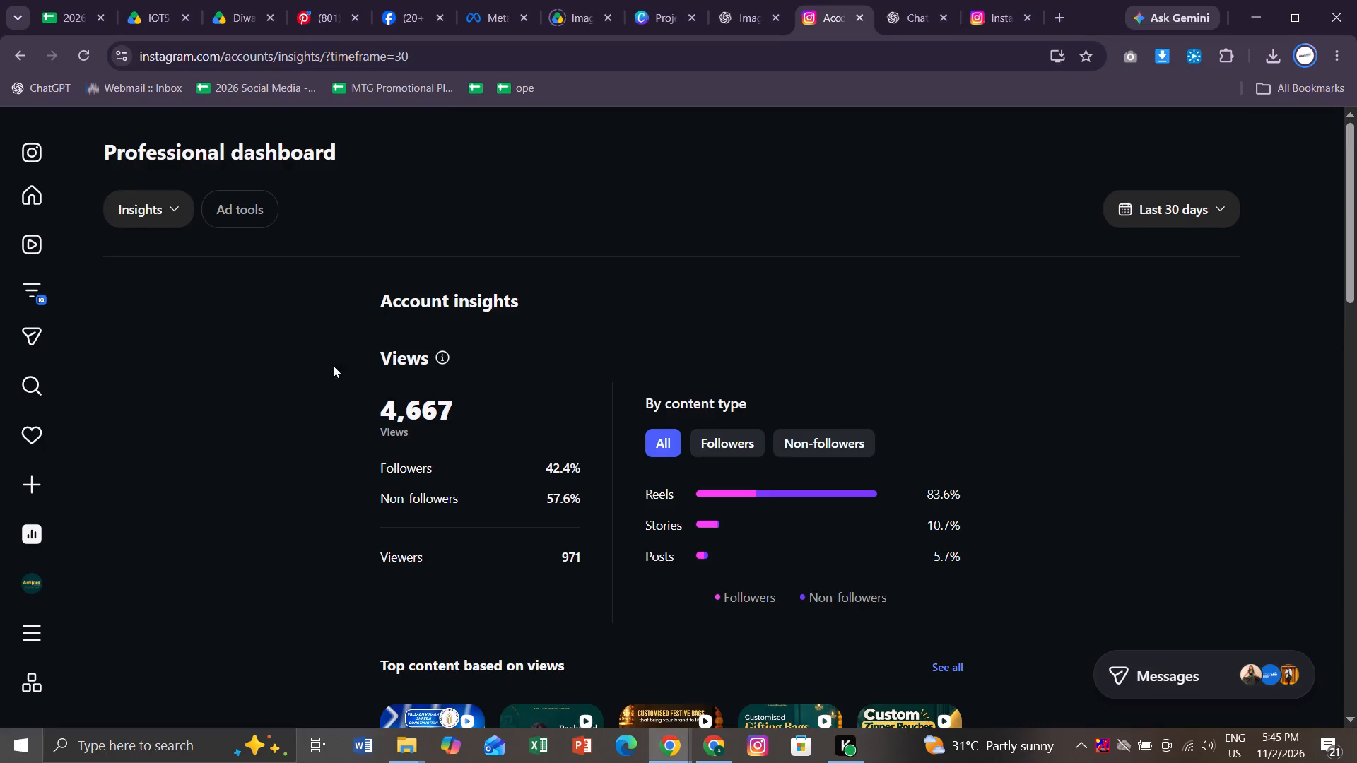
pyautogui.moveTo(370, 408); pyautogui.dragTo(452, 413)
pyautogui.hotkey('ctrl', 'c')
pyautogui.hotkey('ctrl', 'c')
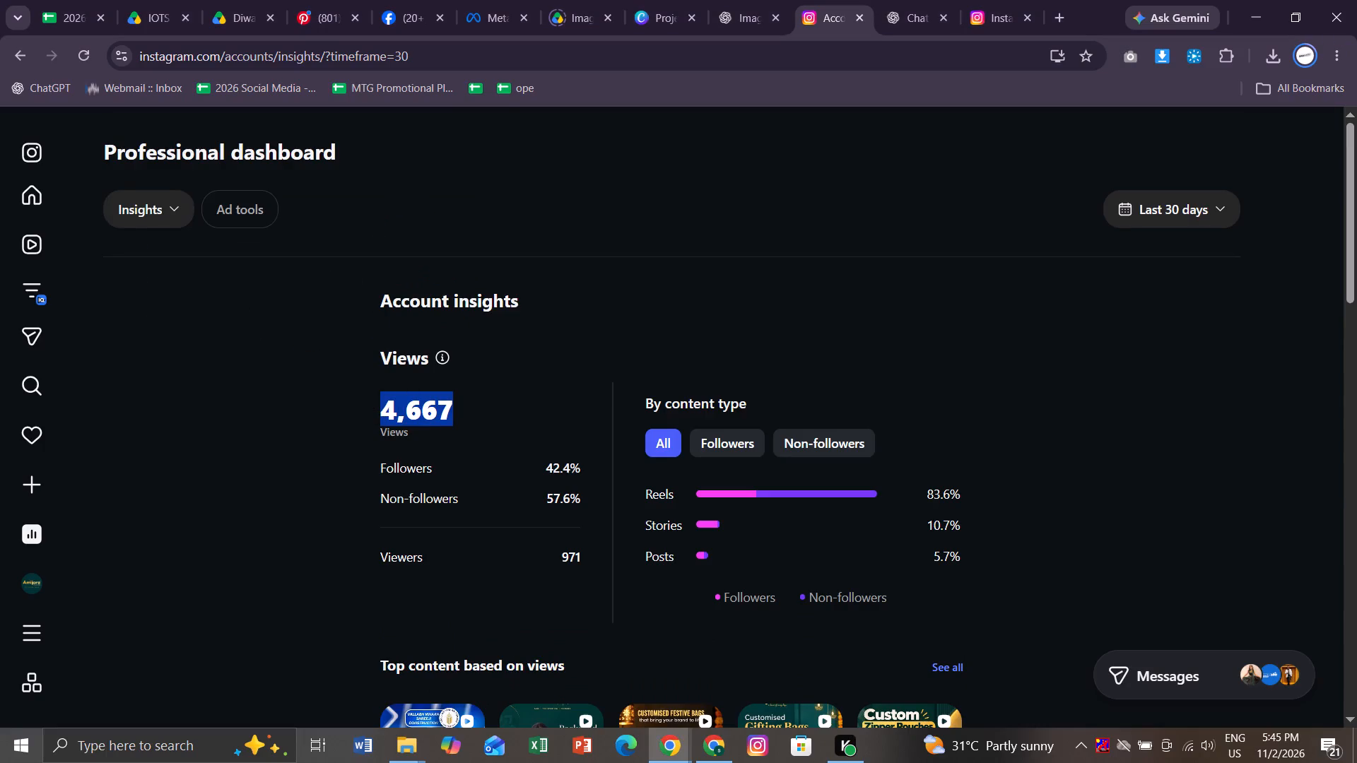
pyautogui.hotkey('alt', 'Tab')
pyautogui.keyDown('alt'); pyautogui.click(690, 329); pyautogui.keyUp('alt')
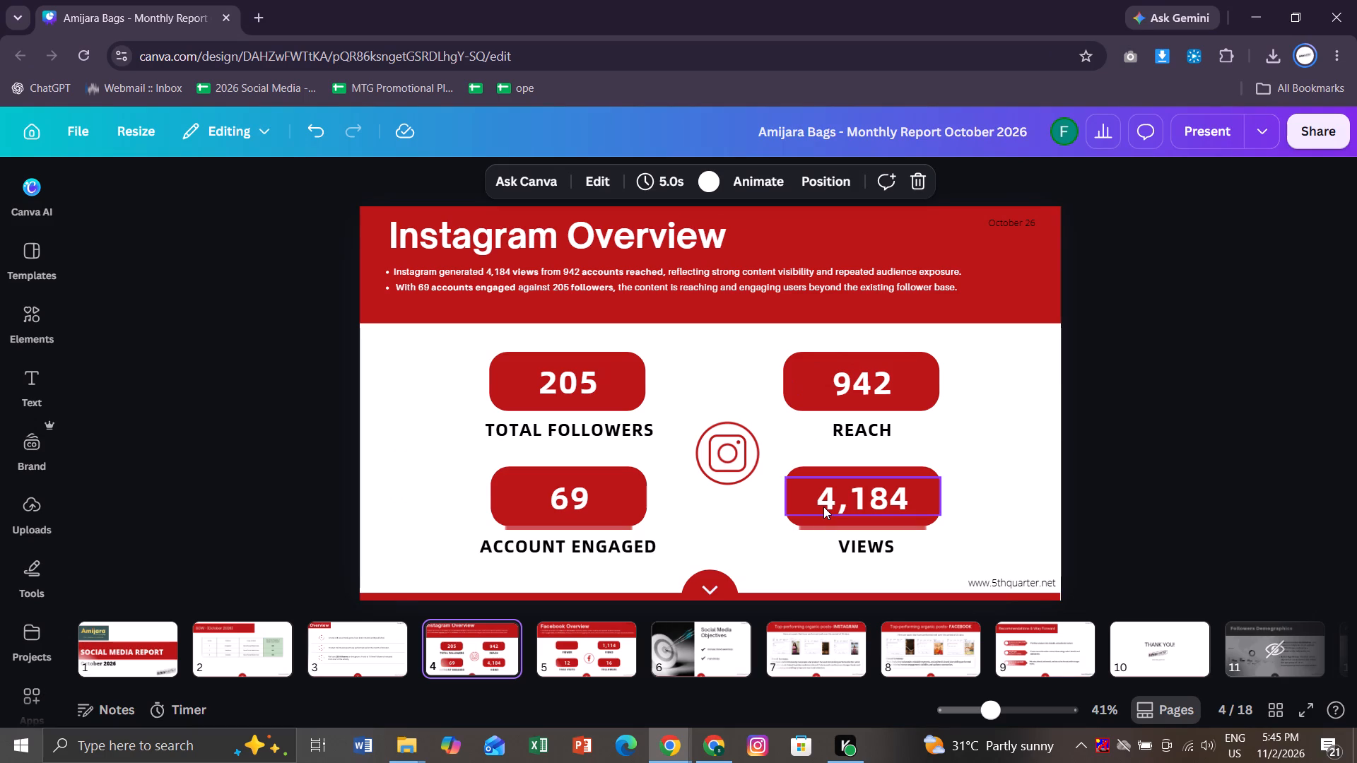
pyautogui.doubleClick(823, 507)
pyautogui.moveTo(816, 506); pyautogui.dragTo(895, 507)
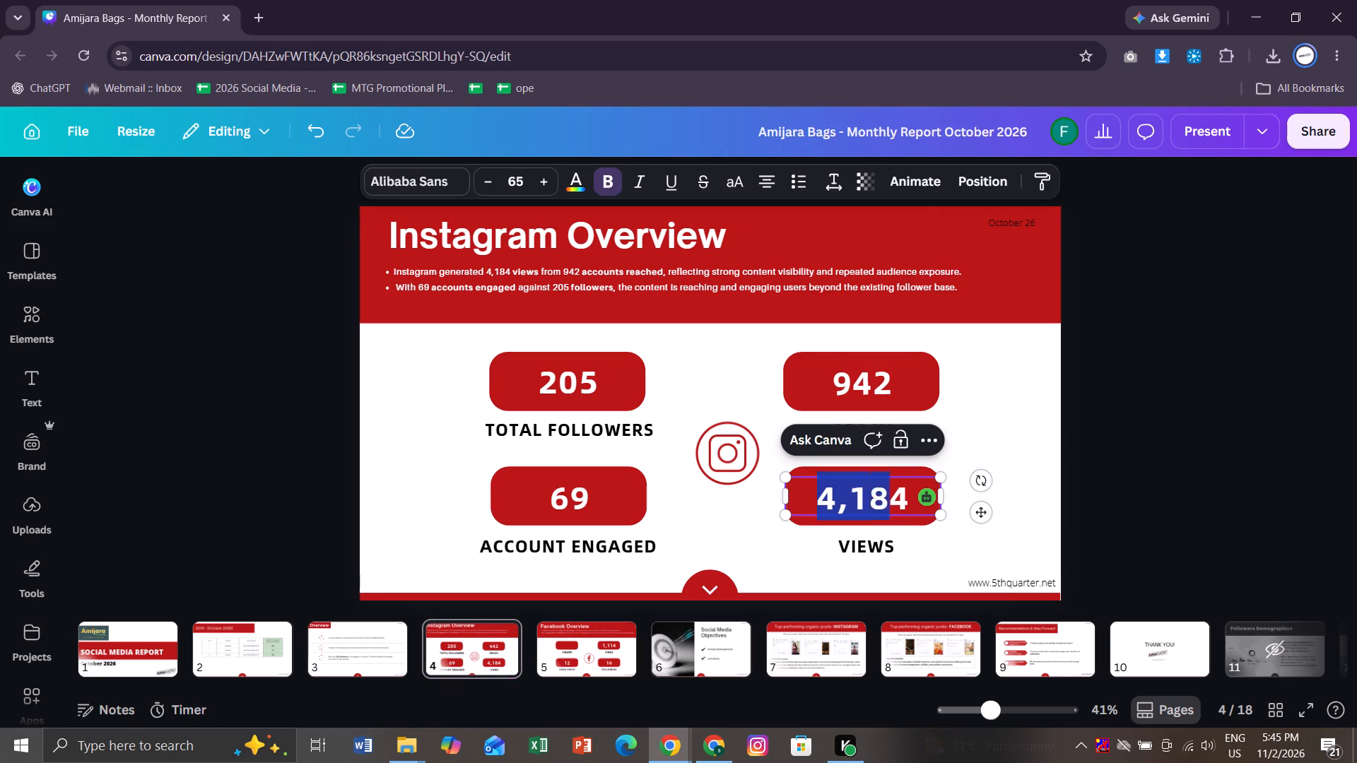
pyautogui.moveTo(895, 507); pyautogui.dragTo(922, 511)
pyautogui.hotkey('ctrl', 'v')
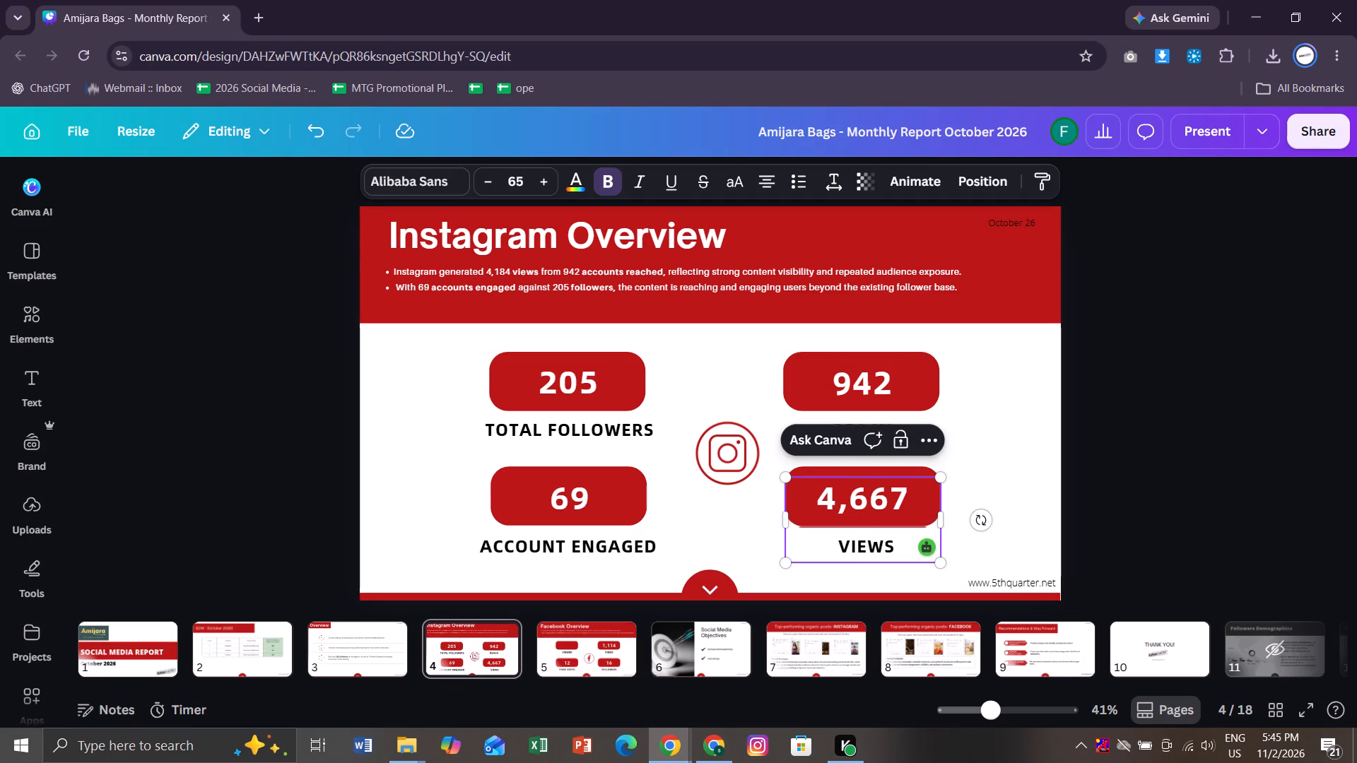
pyautogui.press('BackSpace')
pyautogui.hotkey('alt', 'Tab')
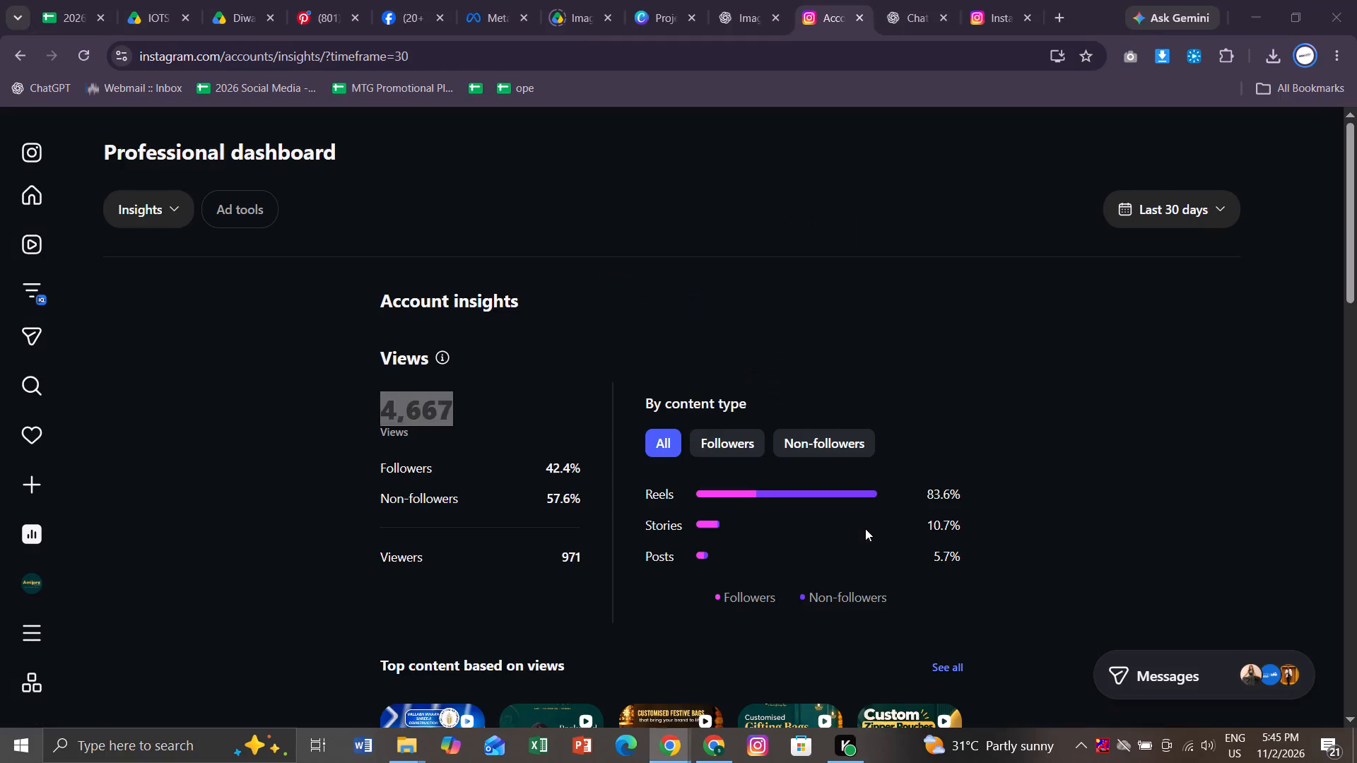
pyautogui.hotkey('alt', 'Tab')
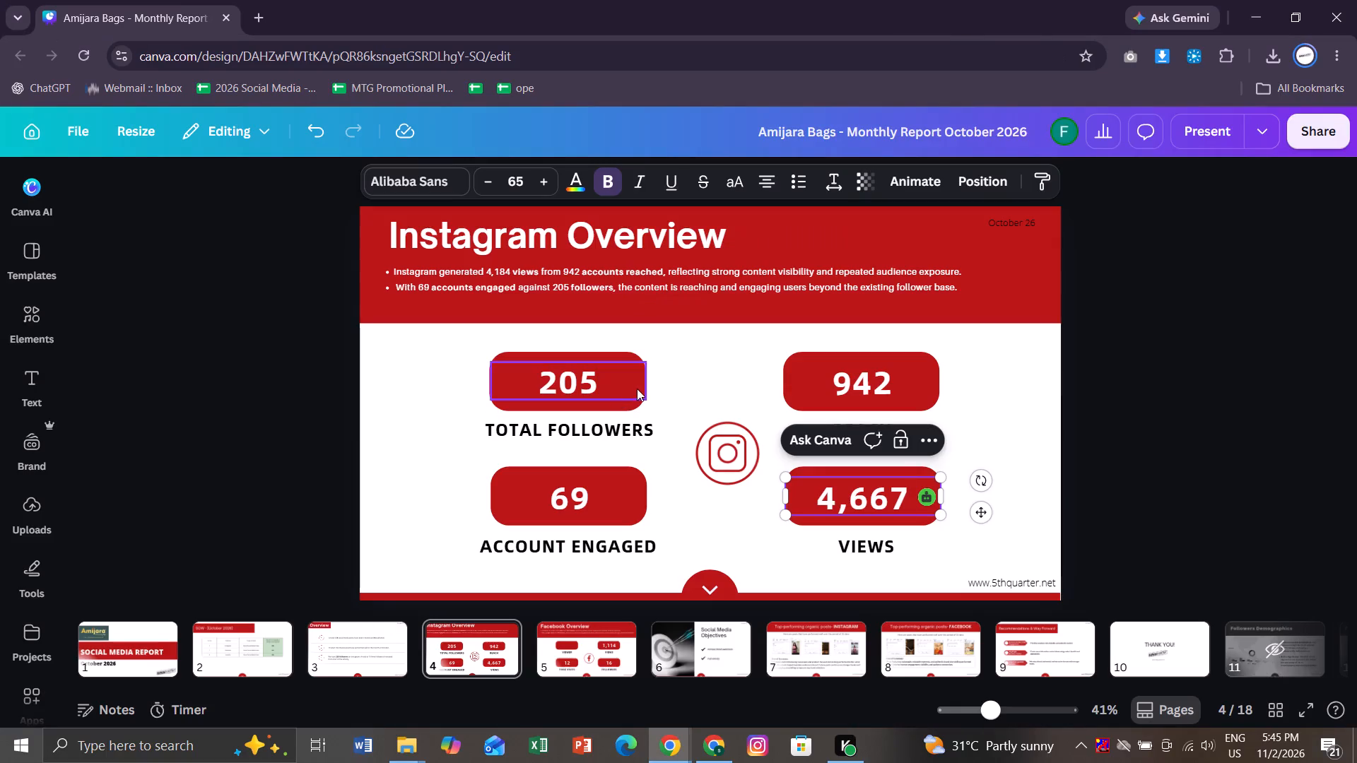
pyautogui.click(1025, 411)
# Copy the Viewers number from Instagram account insights and set the Instagram Overview page's Reach figure to 971.
pyautogui.hotkey('alt', 'Tab')
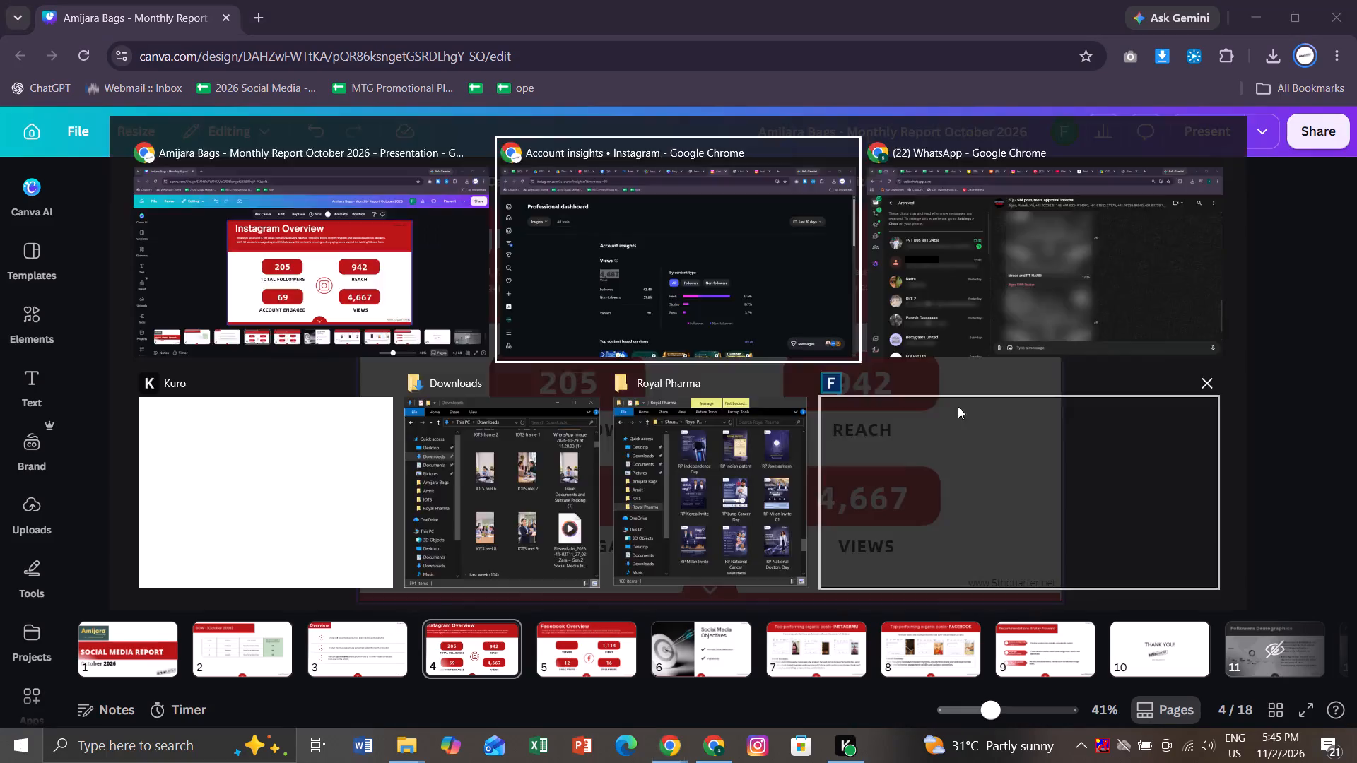
pyautogui.scroll(-2, 780, 414)
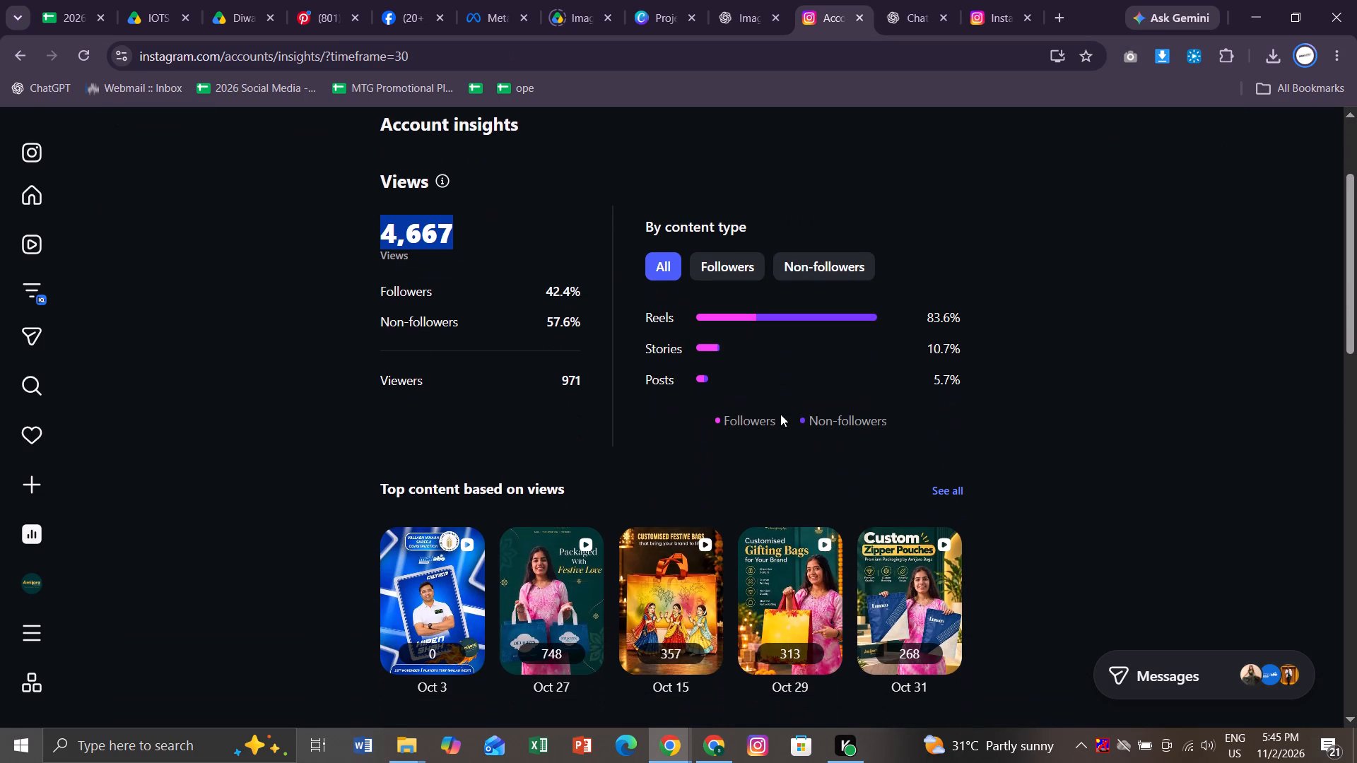
pyautogui.scroll(-5, 780, 414)
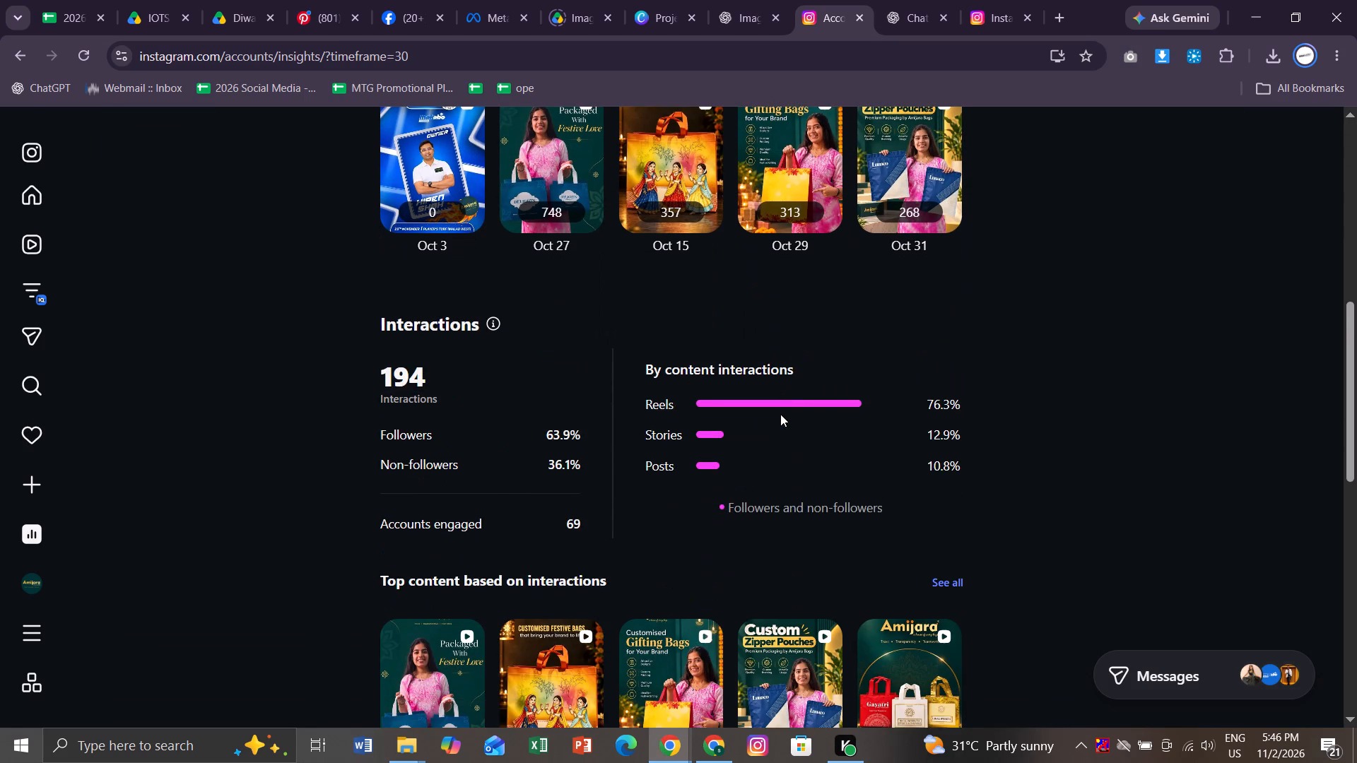
pyautogui.scroll(2, 780, 414)
pyautogui.hotkey('alt', 'Tab')
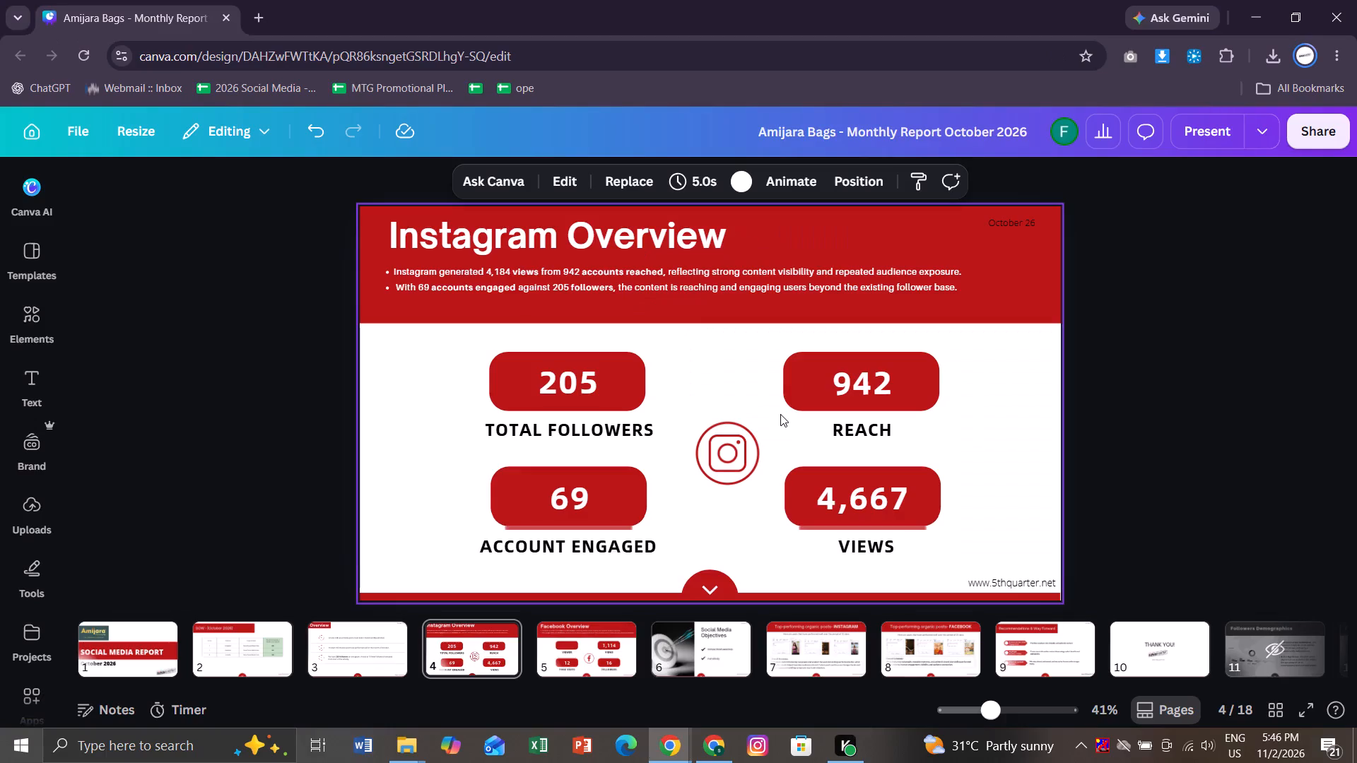
pyautogui.hotkey('alt', 'Tab')
pyautogui.scroll(3, 695, 413)
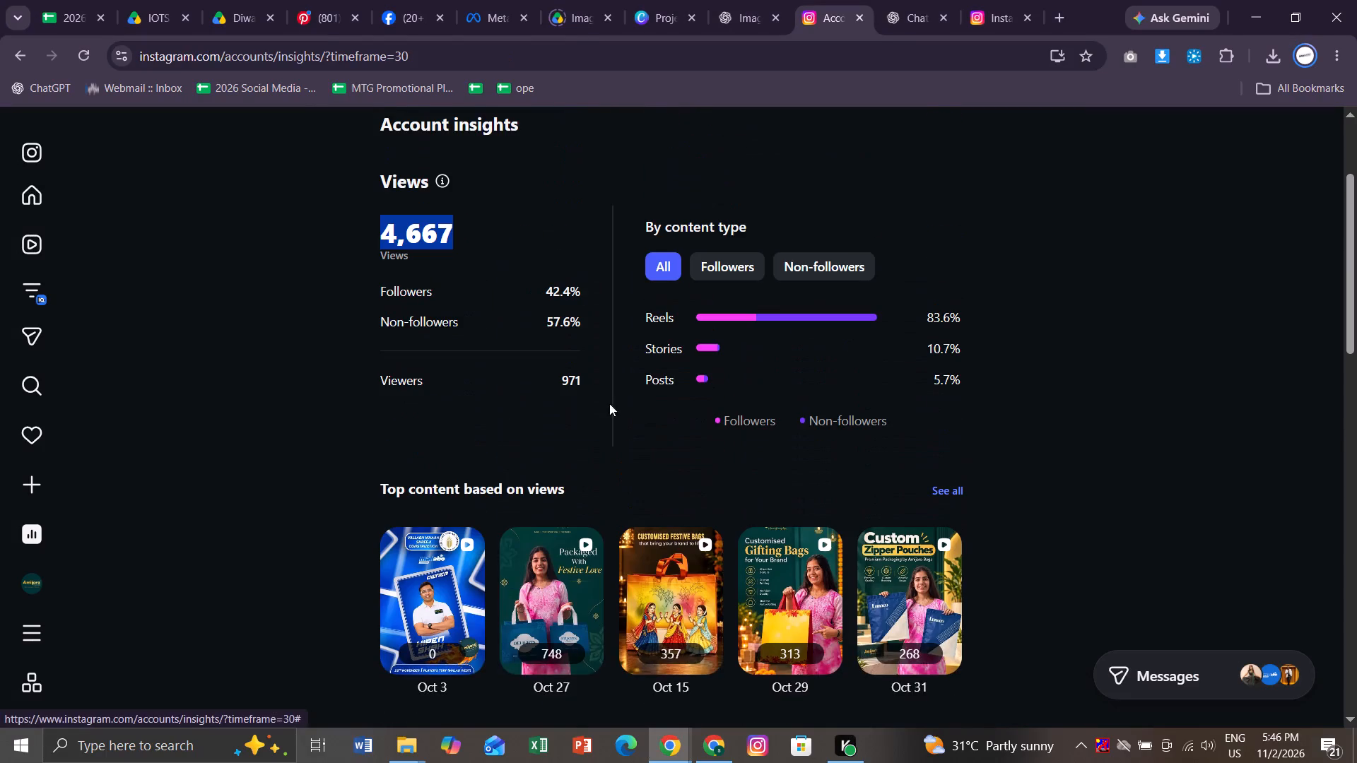
pyautogui.moveTo(559, 384); pyautogui.dragTo(581, 384)
pyautogui.hotkey('ctrl', 'c')
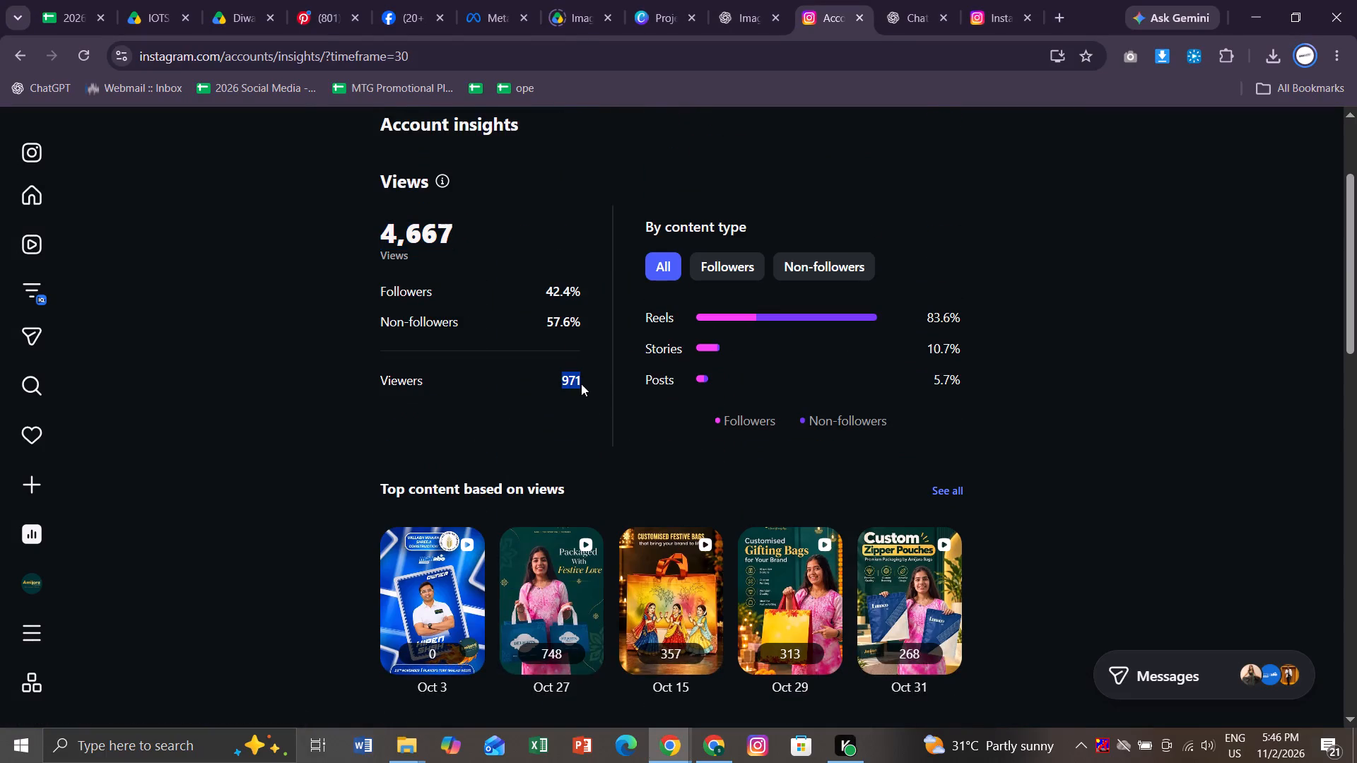
pyautogui.hotkey('alt', 'Tab')
pyautogui.doubleClick(849, 386)
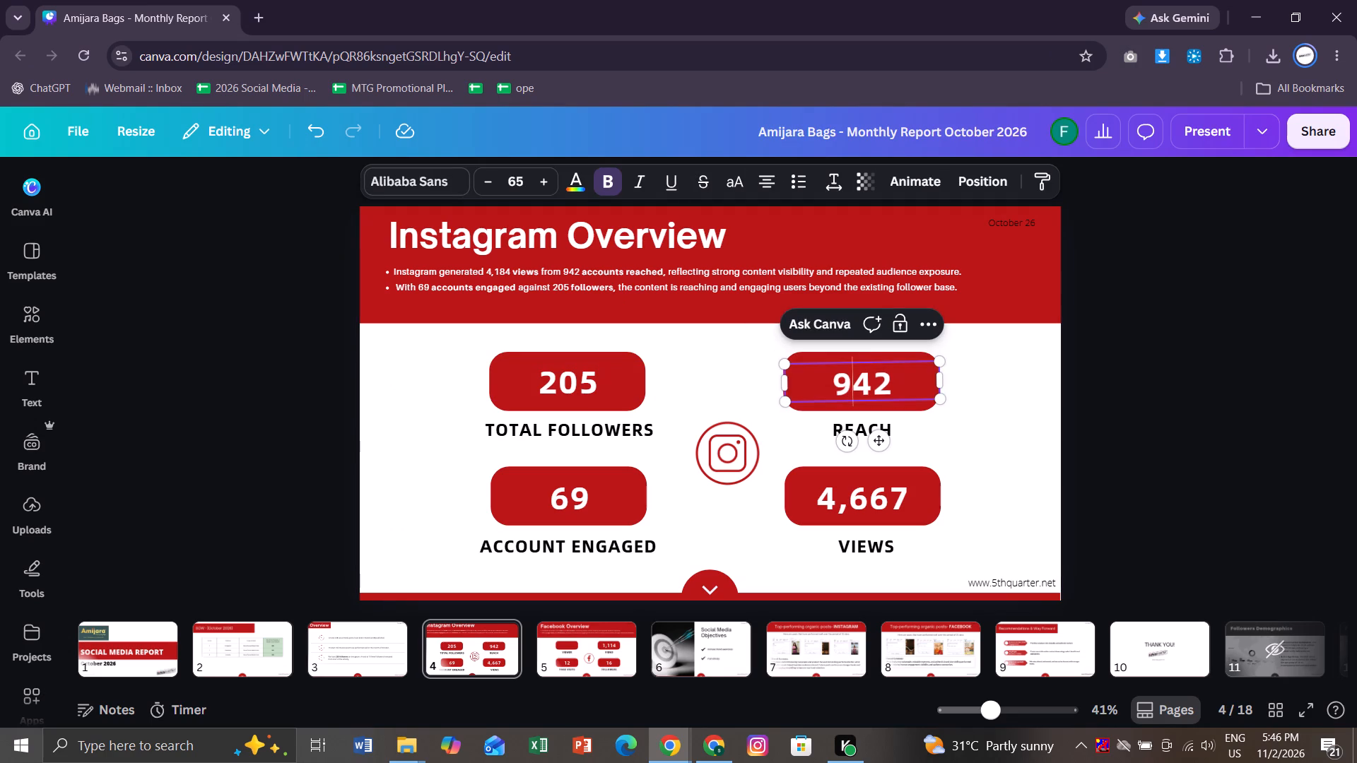
pyautogui.moveTo(832, 379); pyautogui.dragTo(925, 398)
pyautogui.hotkey('ctrl', 'v')
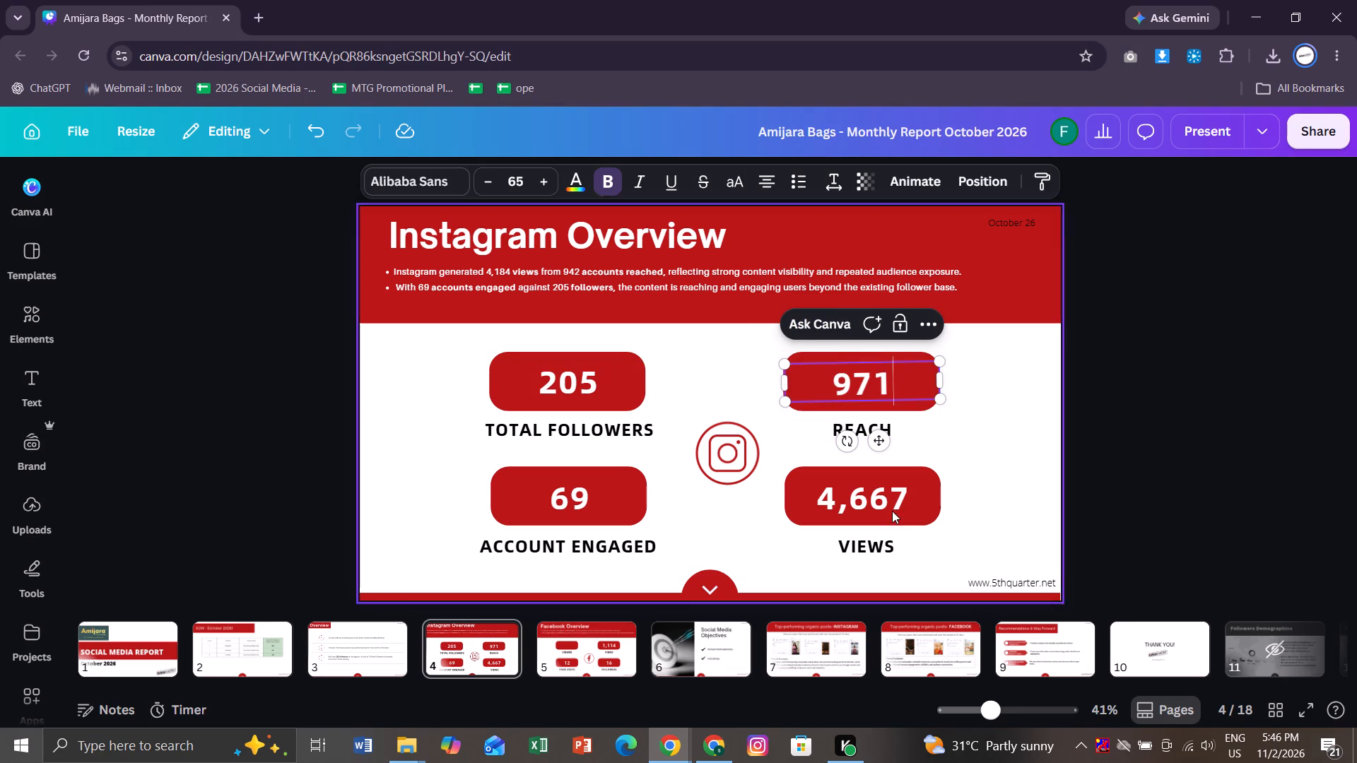
# Update the views number in the Instagram Overview page's first summary bullet to 4,667, copied from the Views figure.
pyautogui.doubleClick(879, 503)
pyautogui.moveTo(816, 494); pyautogui.dragTo(908, 490)
pyautogui.hotkey('ctrl', 'c')
pyautogui.hotkey('ctrl', 'c')
pyautogui.doubleClick(493, 274)
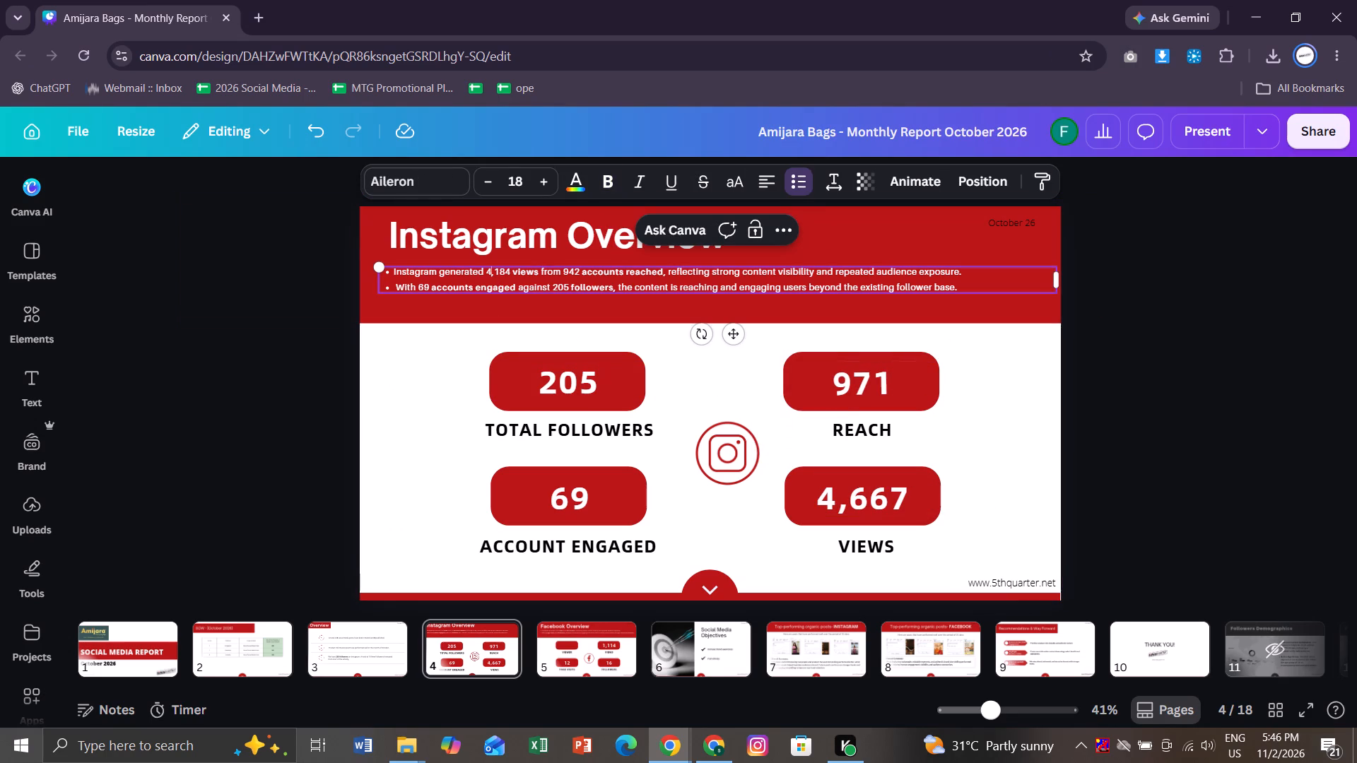
pyautogui.moveTo(486, 274); pyautogui.dragTo(510, 274)
pyautogui.hotkey('ctrl', 'v')
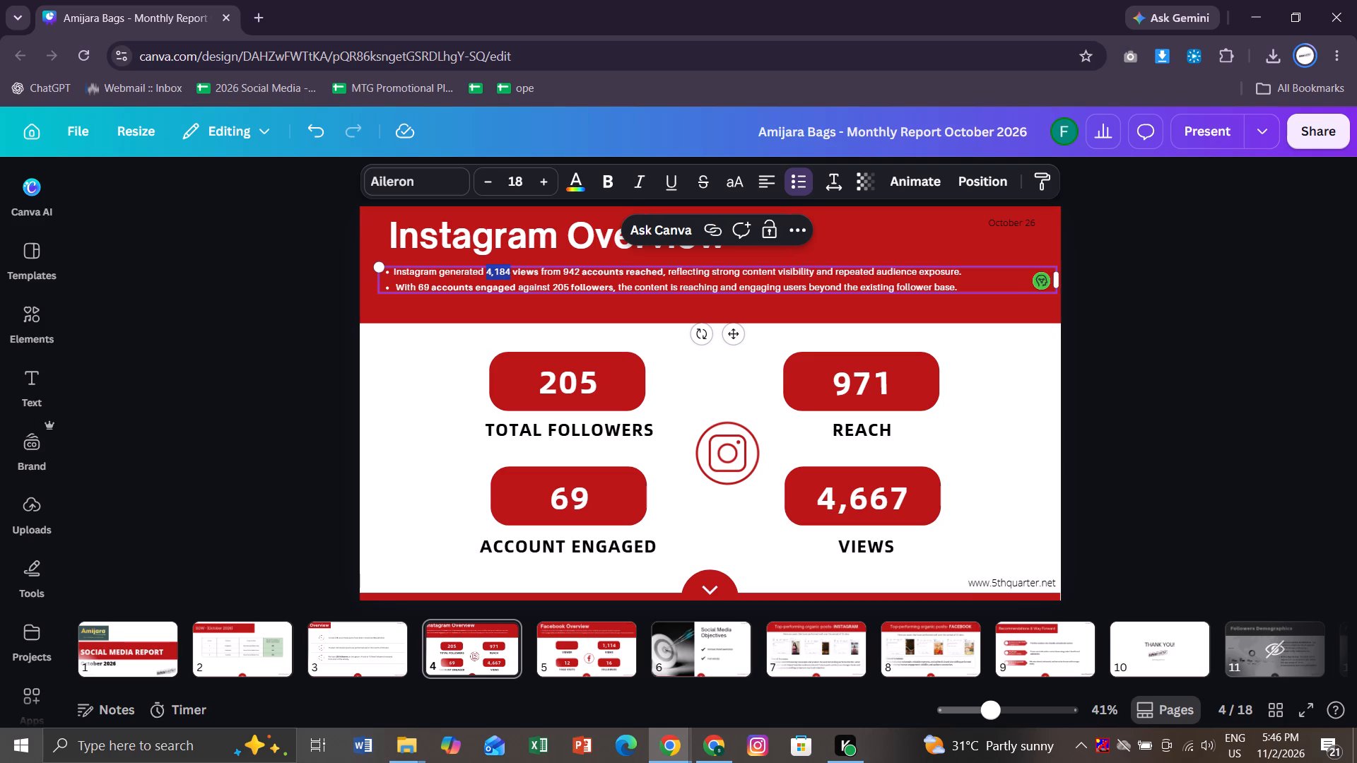
# Update the accounts reached number in the first summary bullet to 971, copied from the Reach figure.
pyautogui.doubleClick(852, 399)
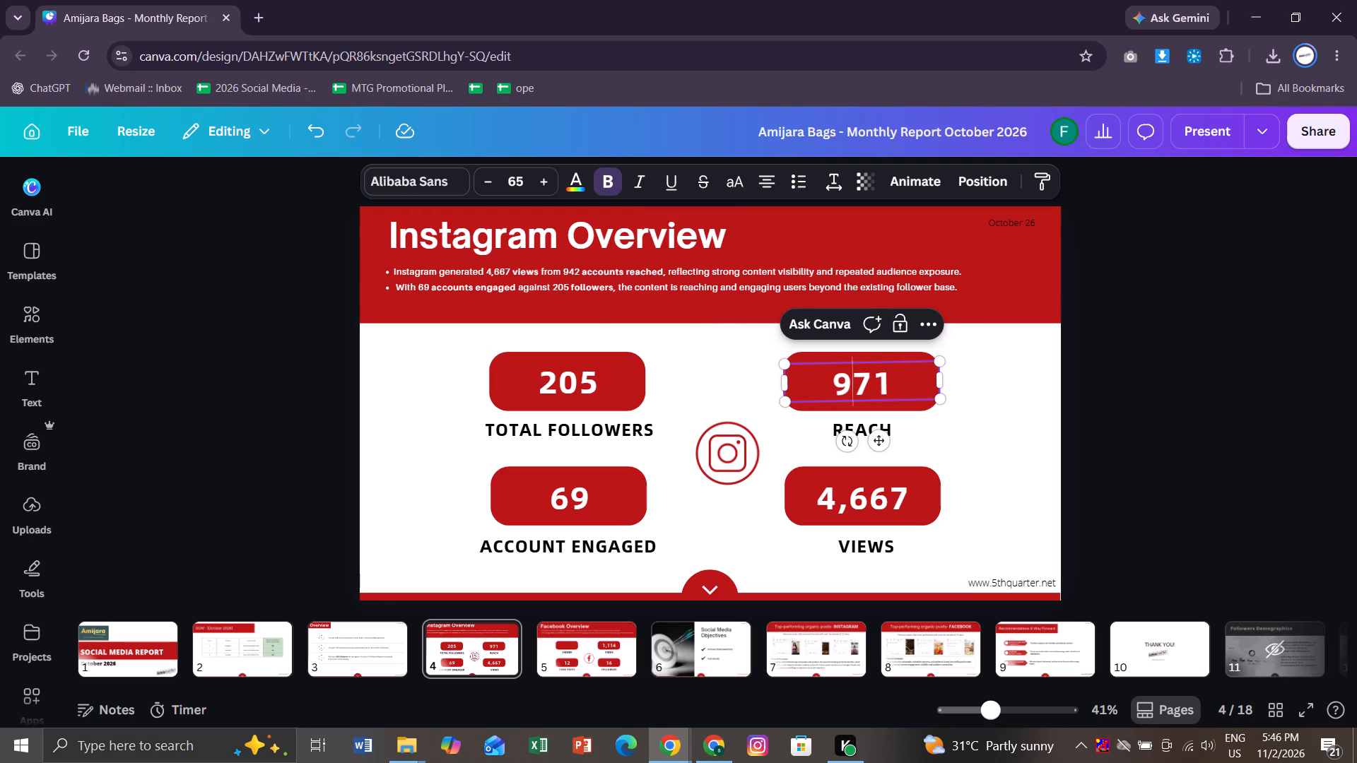
pyautogui.moveTo(833, 386); pyautogui.dragTo(893, 398)
pyautogui.hotkey('ctrl', 'c')
pyautogui.hotkey('ctrl', 'c')
pyautogui.doubleClick(569, 274)
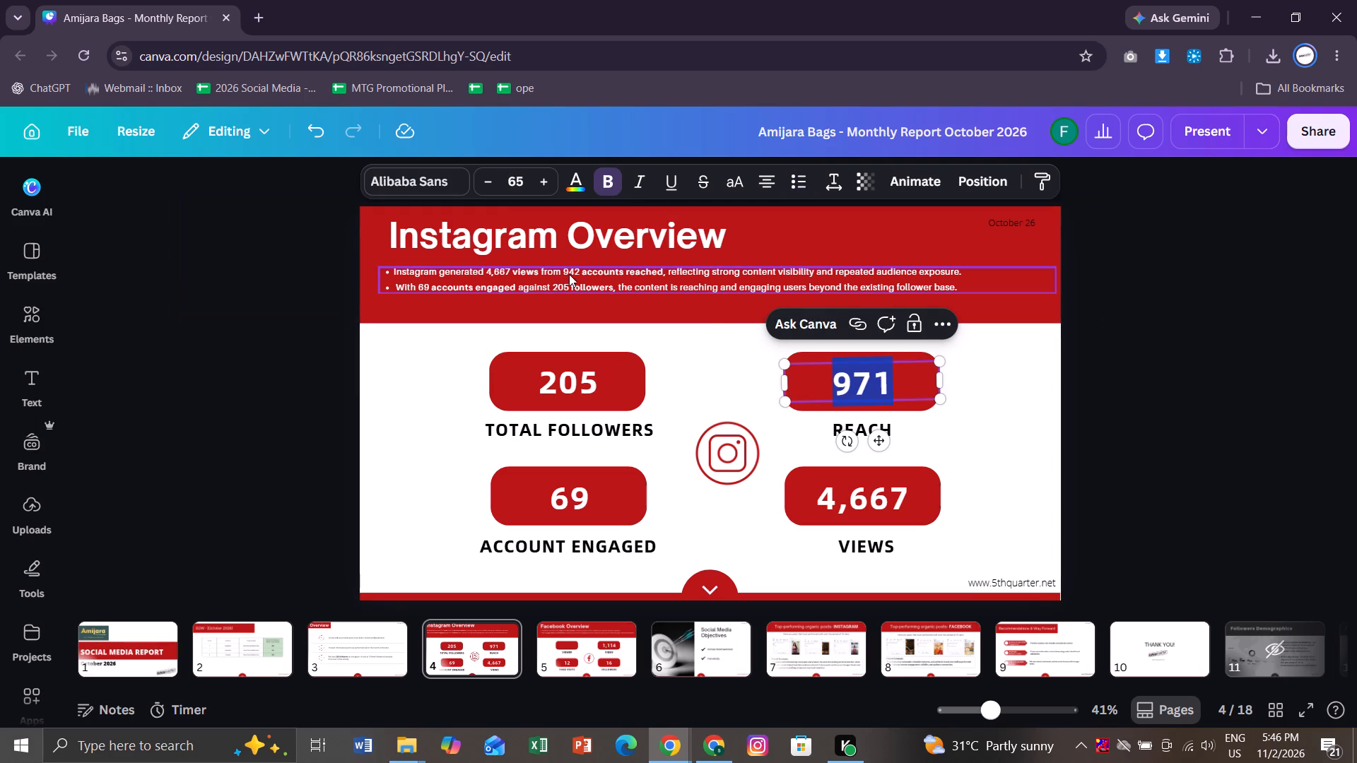
pyautogui.moveTo(563, 273); pyautogui.dragTo(578, 273)
pyautogui.hotkey('ctrl', 'v')
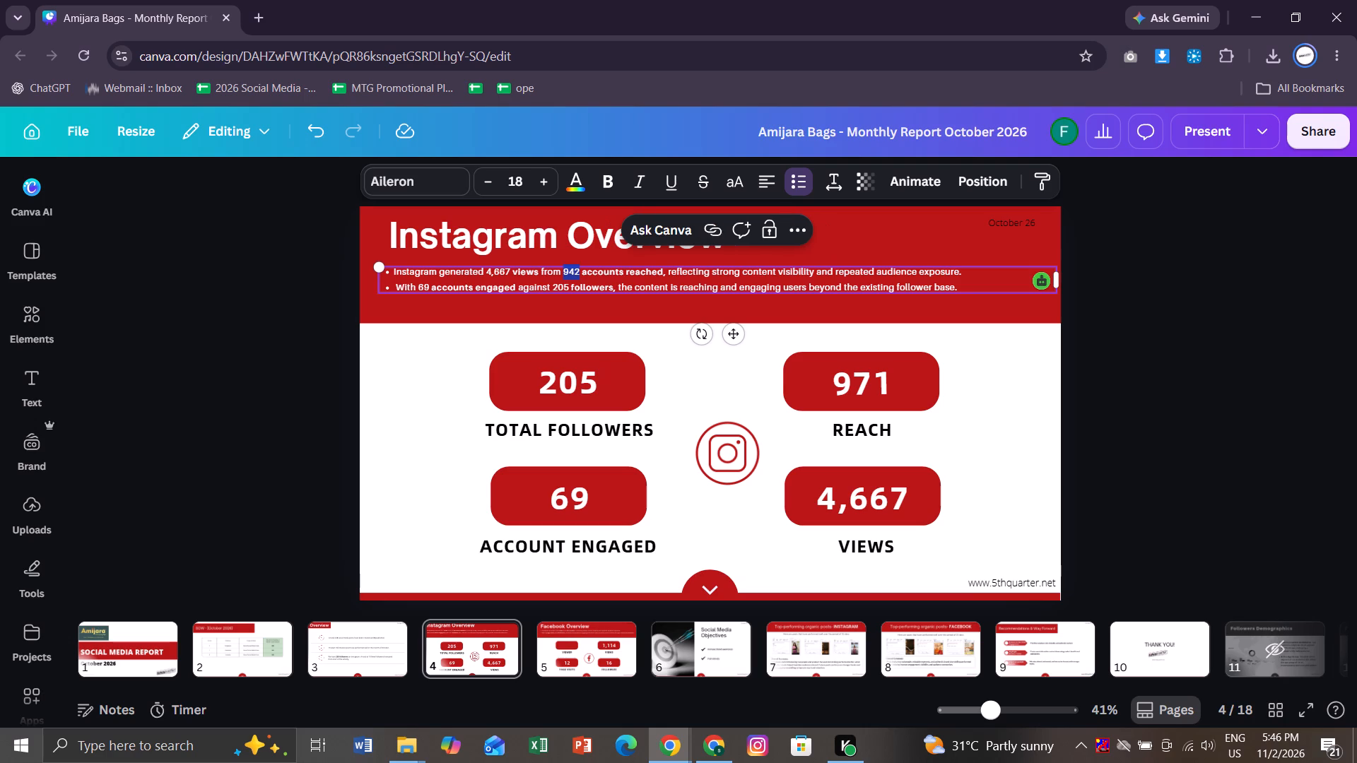
pyautogui.click(631, 338)
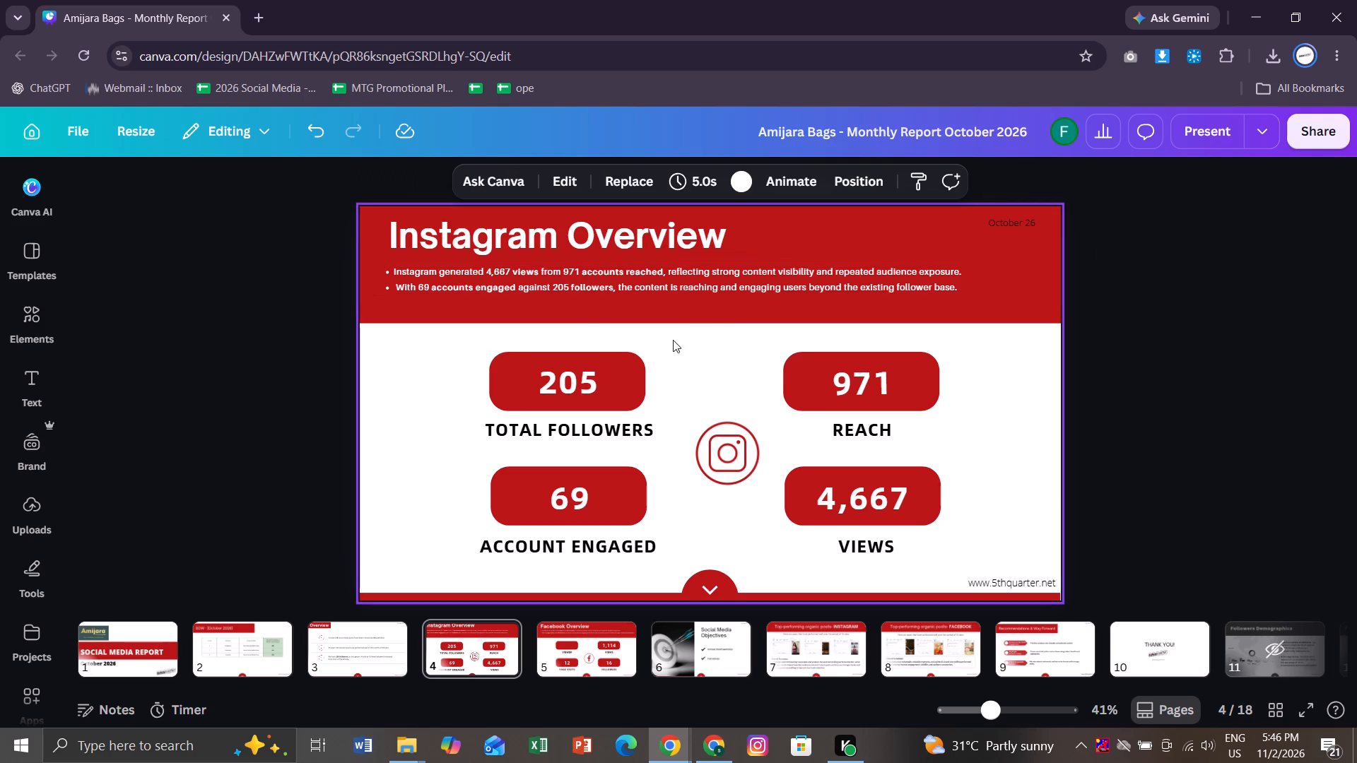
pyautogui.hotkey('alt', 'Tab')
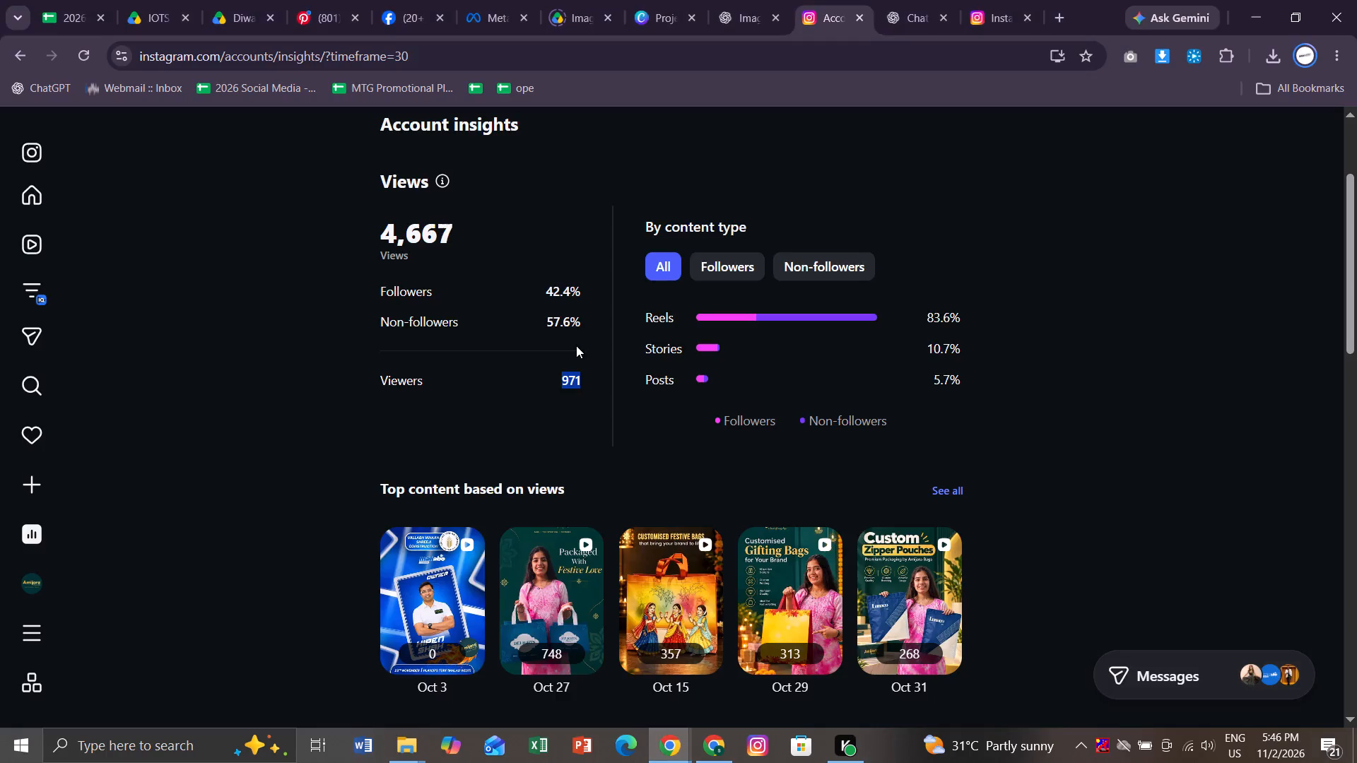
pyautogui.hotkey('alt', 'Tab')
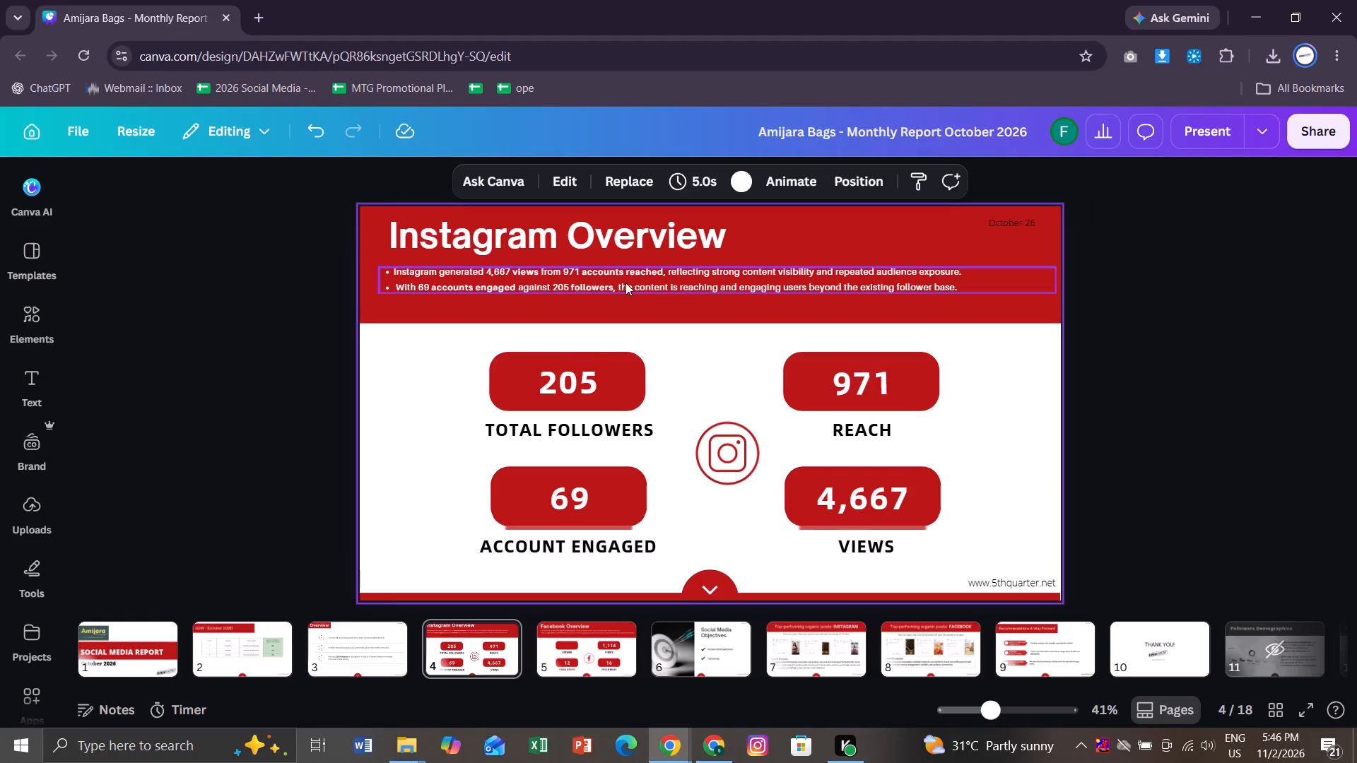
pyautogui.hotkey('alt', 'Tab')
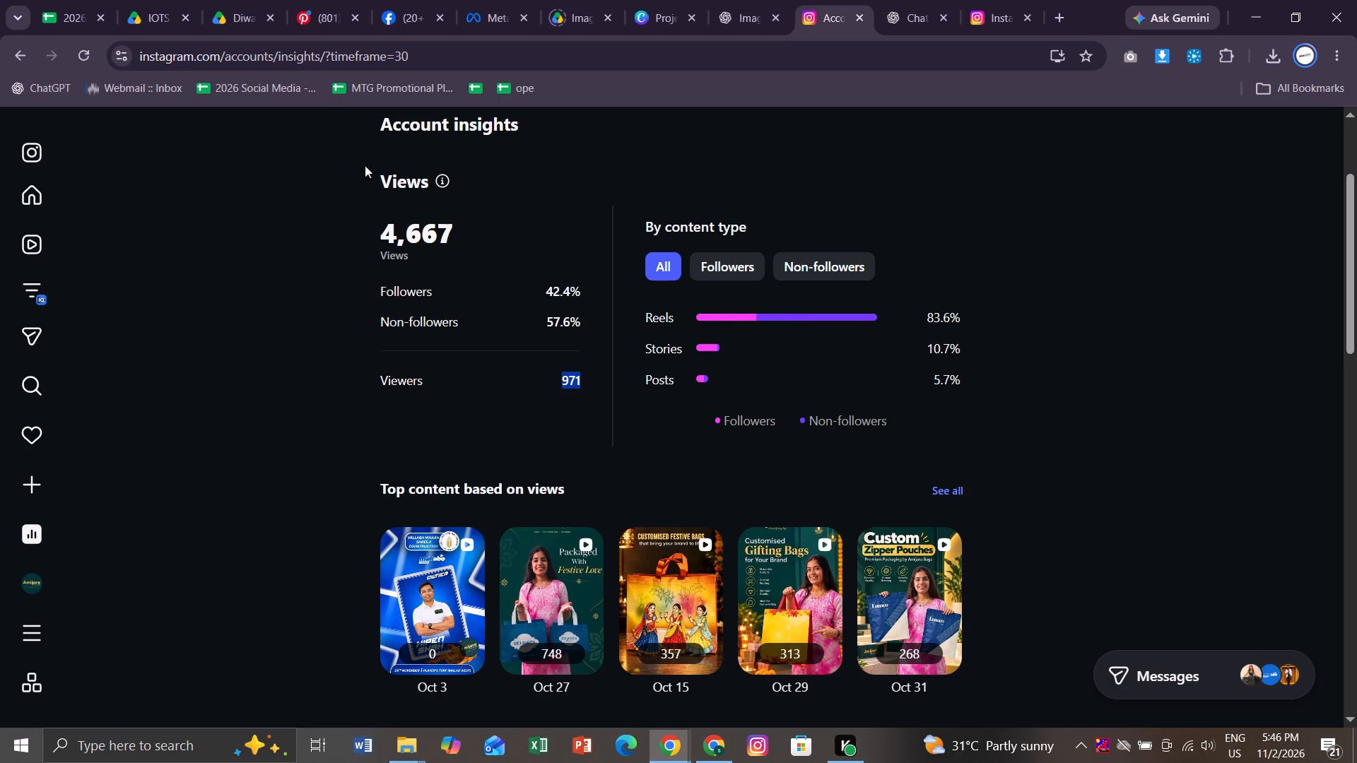
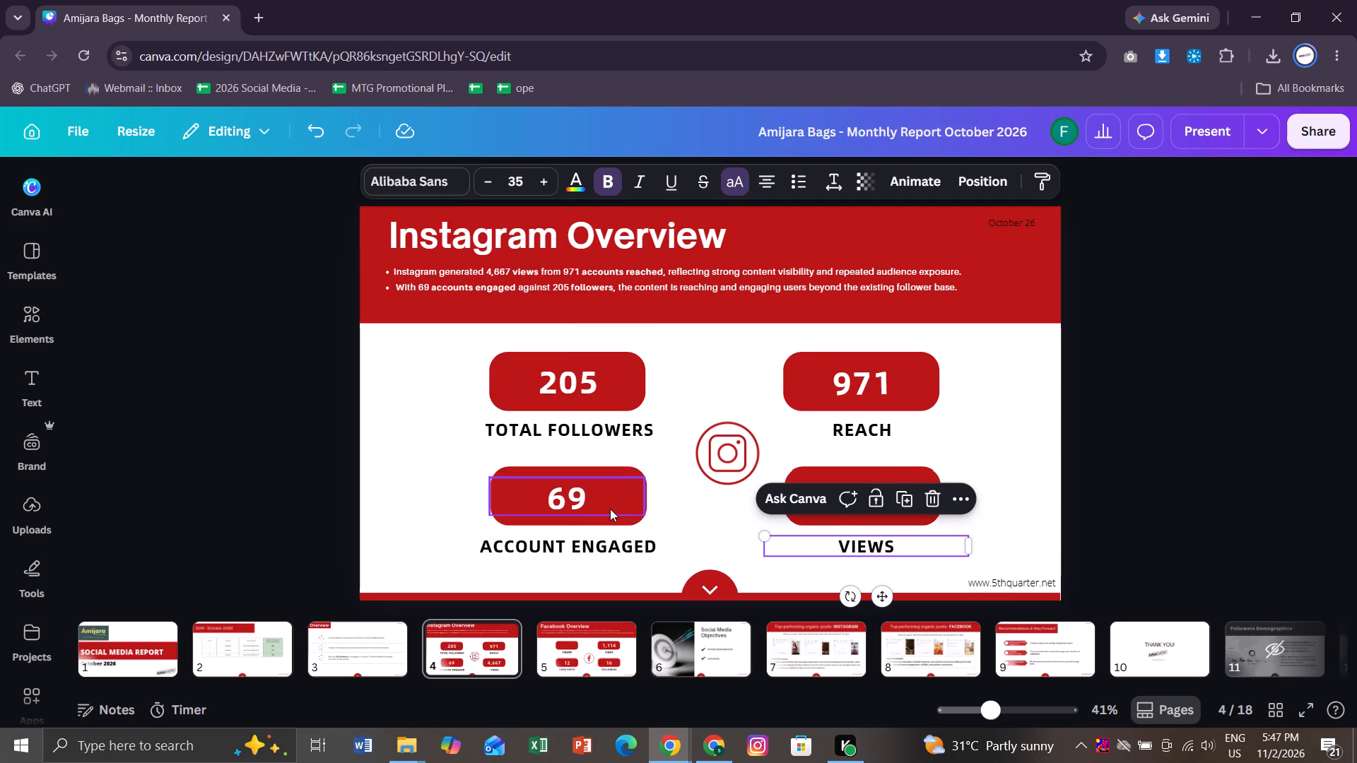
# Nudge the account engaged figure, 69, slightly to the right on the Instagram Overview page.
pyautogui.click(612, 503)
pyautogui.press('Right')
pyautogui.click(676, 516)
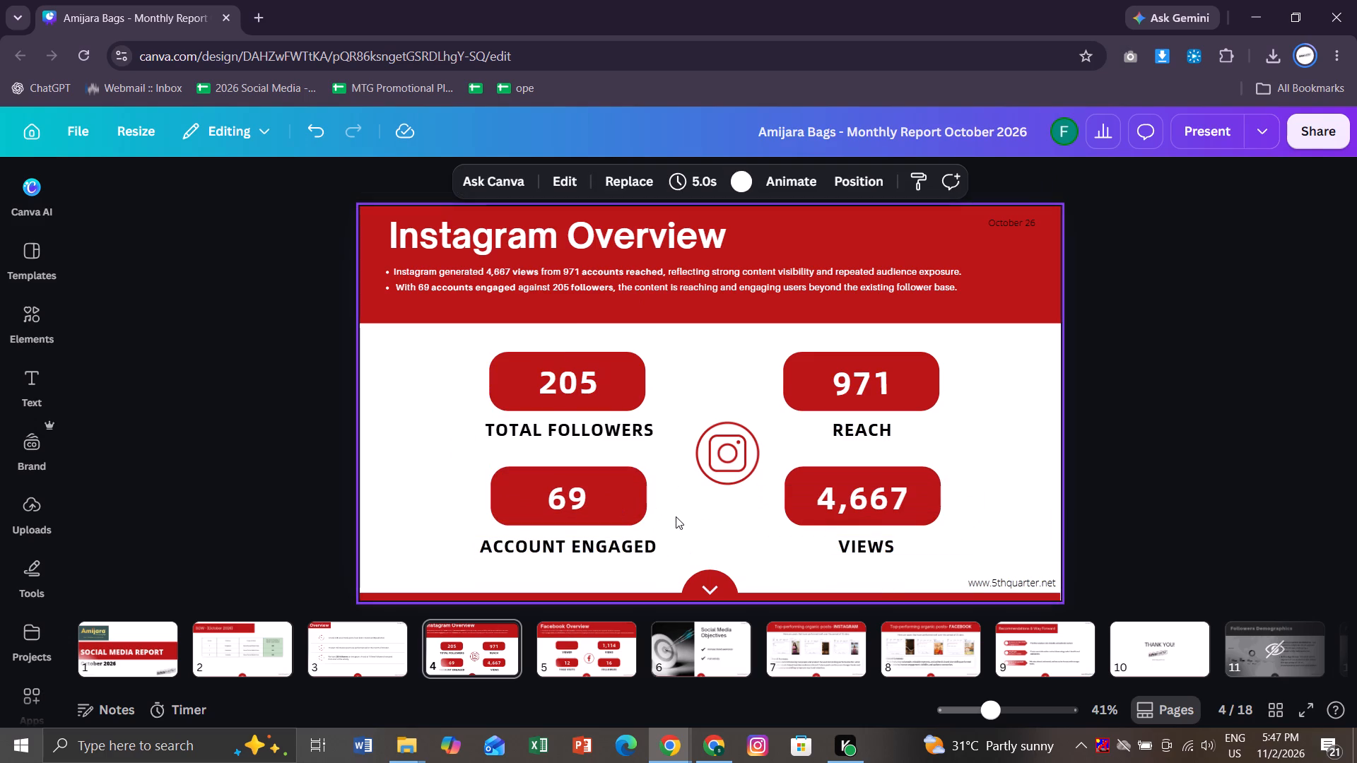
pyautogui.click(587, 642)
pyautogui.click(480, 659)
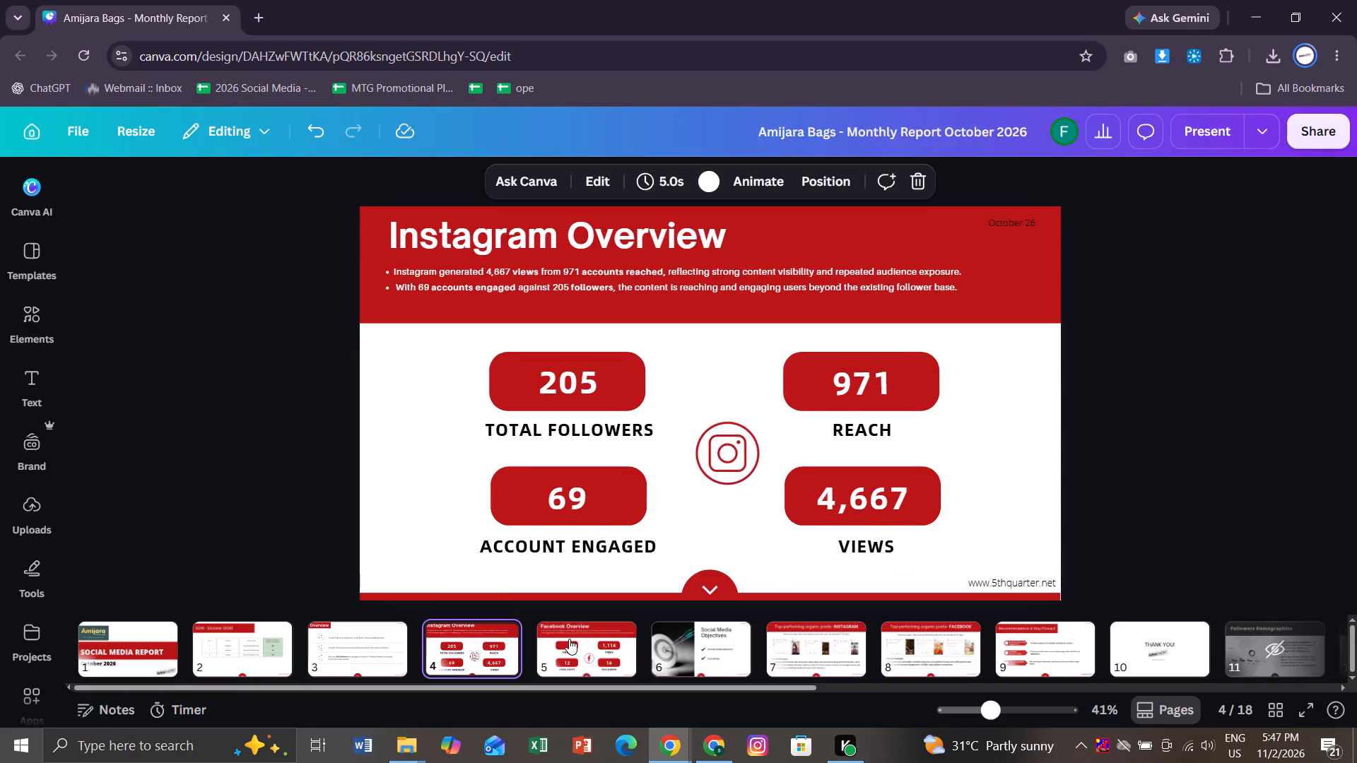
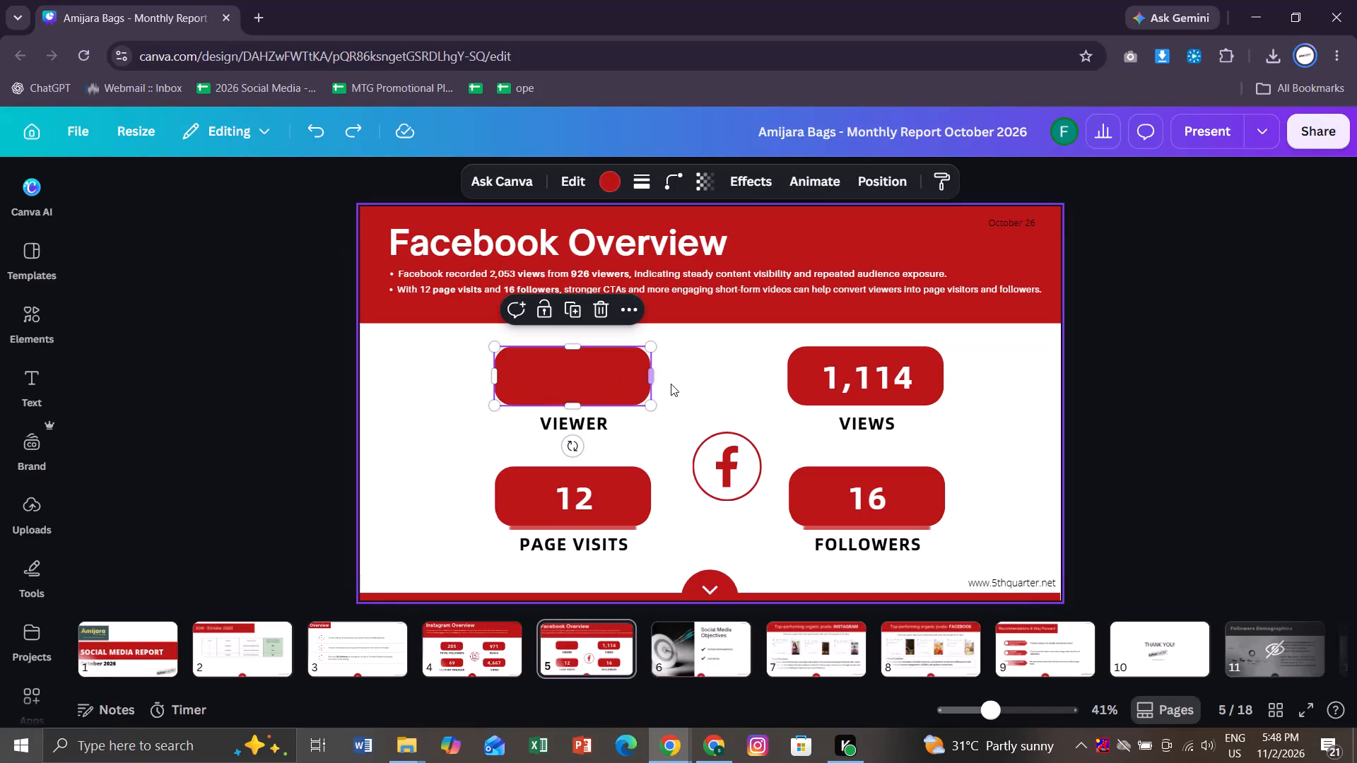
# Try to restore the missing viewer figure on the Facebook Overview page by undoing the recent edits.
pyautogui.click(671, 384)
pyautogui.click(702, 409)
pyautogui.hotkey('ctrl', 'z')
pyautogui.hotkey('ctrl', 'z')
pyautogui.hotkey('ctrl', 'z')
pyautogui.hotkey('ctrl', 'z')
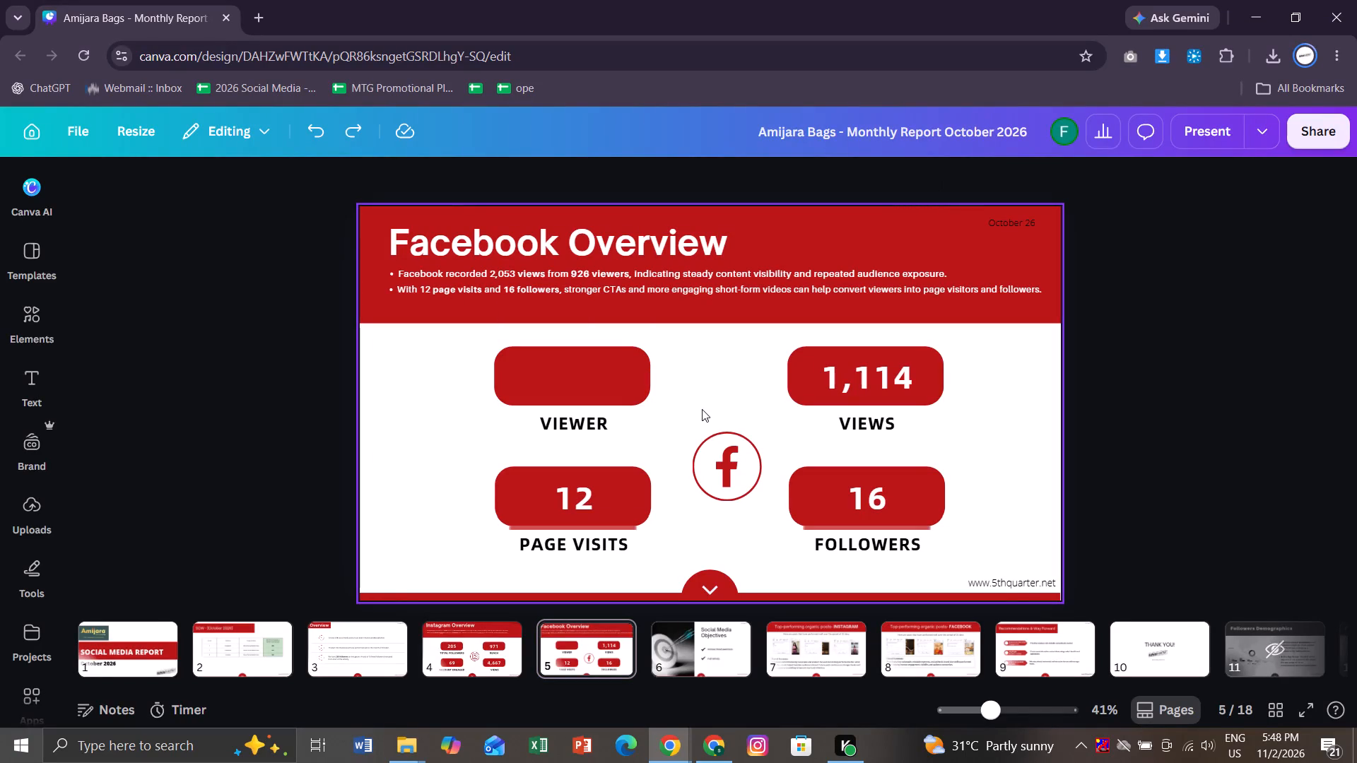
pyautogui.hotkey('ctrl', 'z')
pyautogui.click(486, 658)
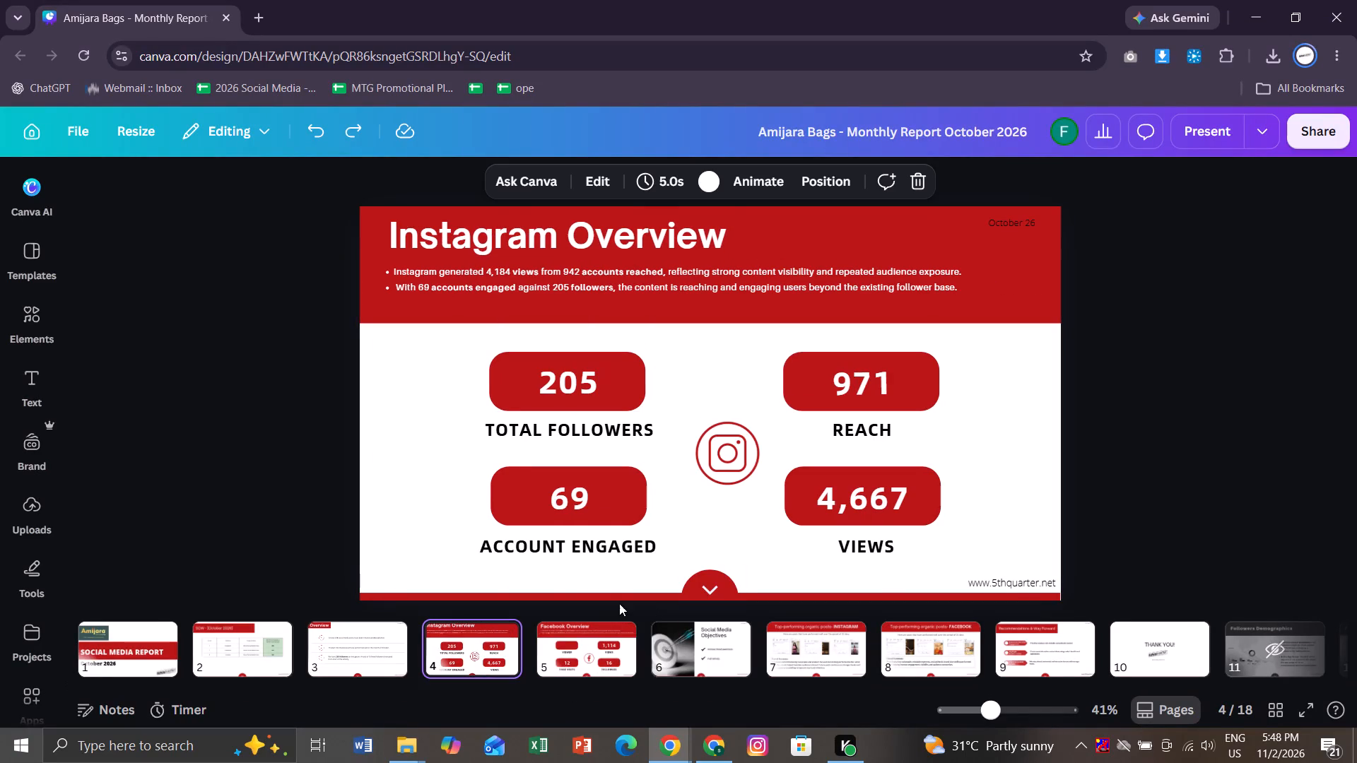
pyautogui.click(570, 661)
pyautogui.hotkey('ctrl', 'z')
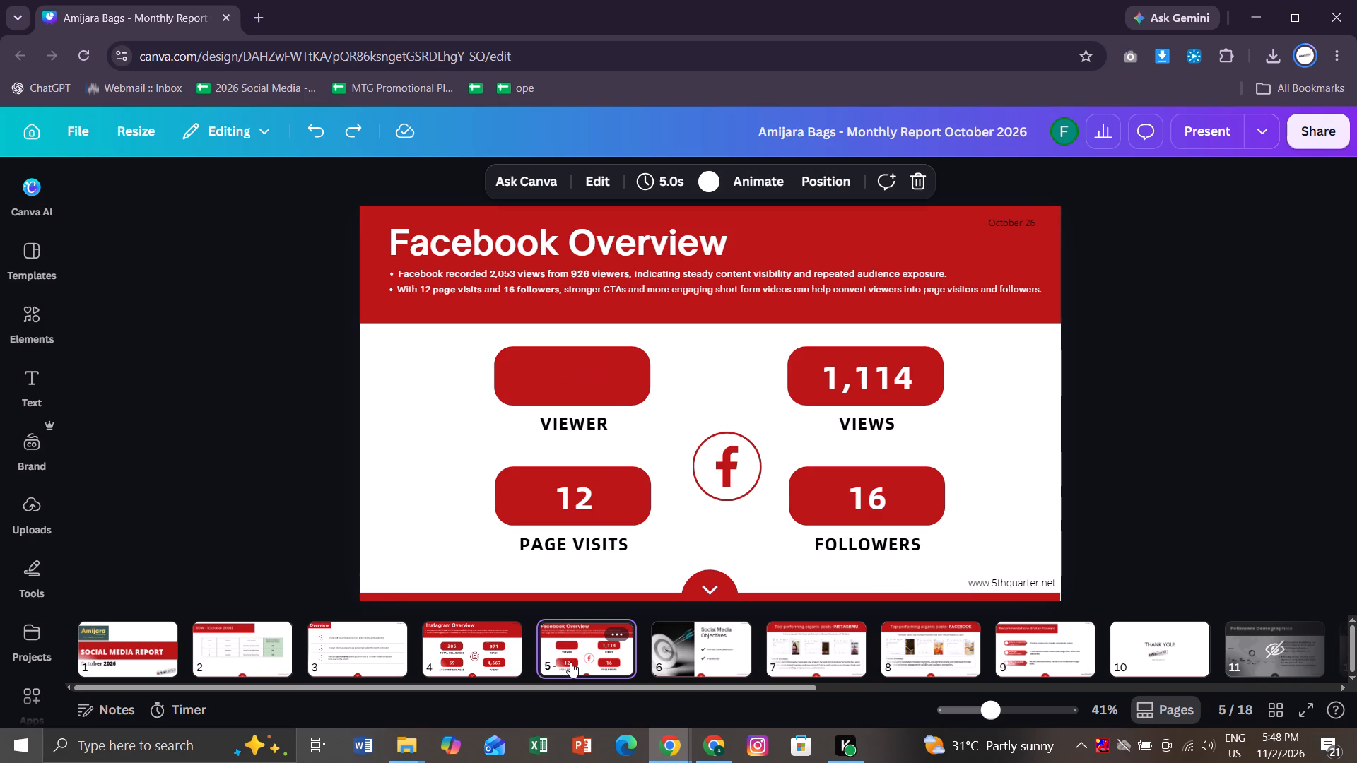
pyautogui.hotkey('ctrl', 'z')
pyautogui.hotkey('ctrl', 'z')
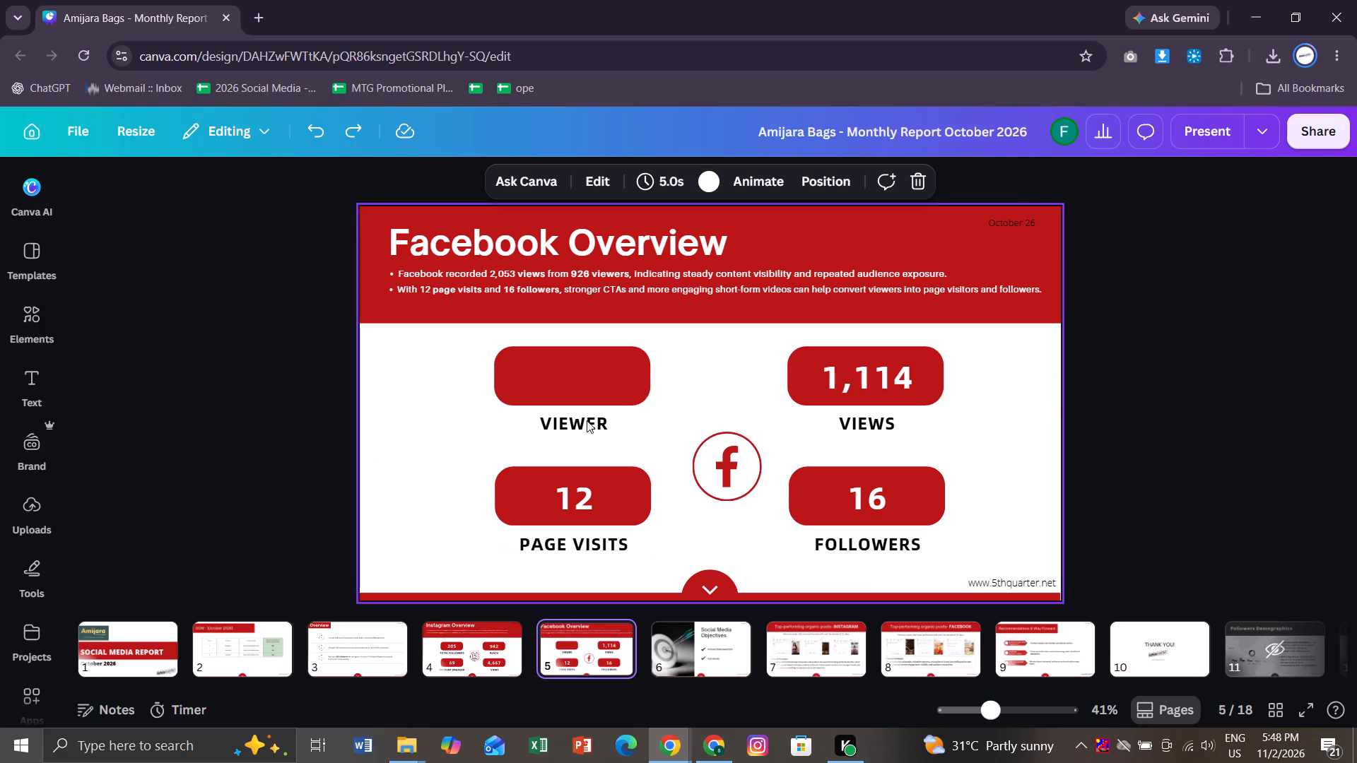
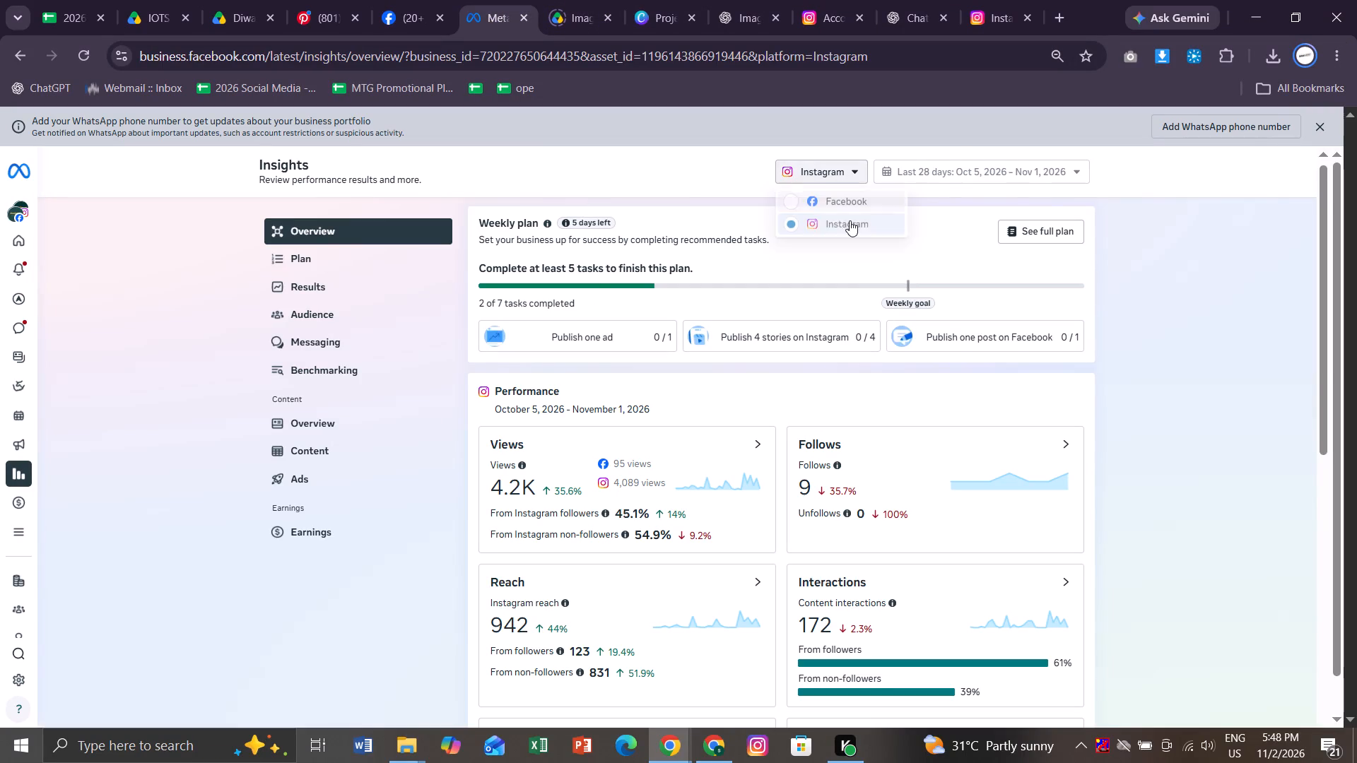
# Switch the insights overview to the Facebook platform.
pyautogui.click(789, 202)
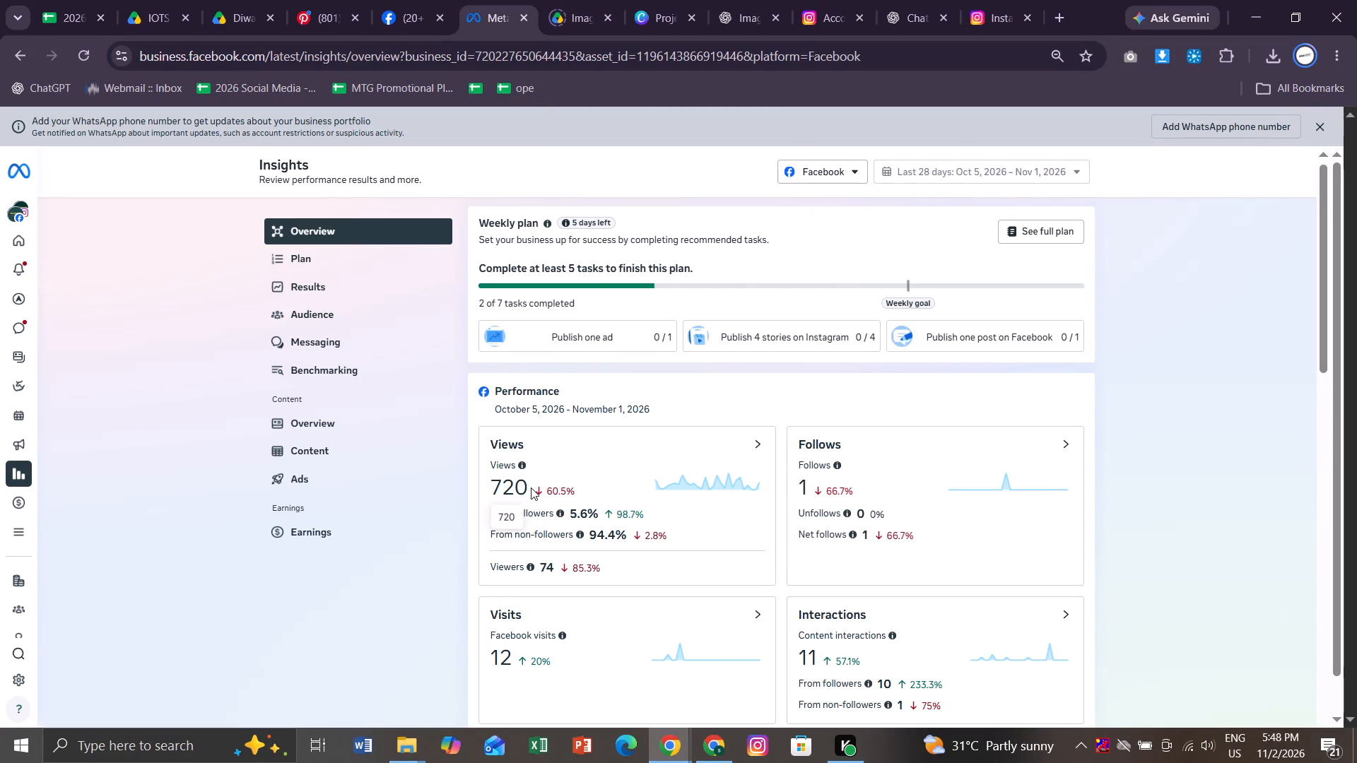
# Review the Facebook performance cards in the insights overview against the report's Facebook Overview page.
pyautogui.scroll(-1, 531, 487)
pyautogui.hotkey('alt', 'Tab')
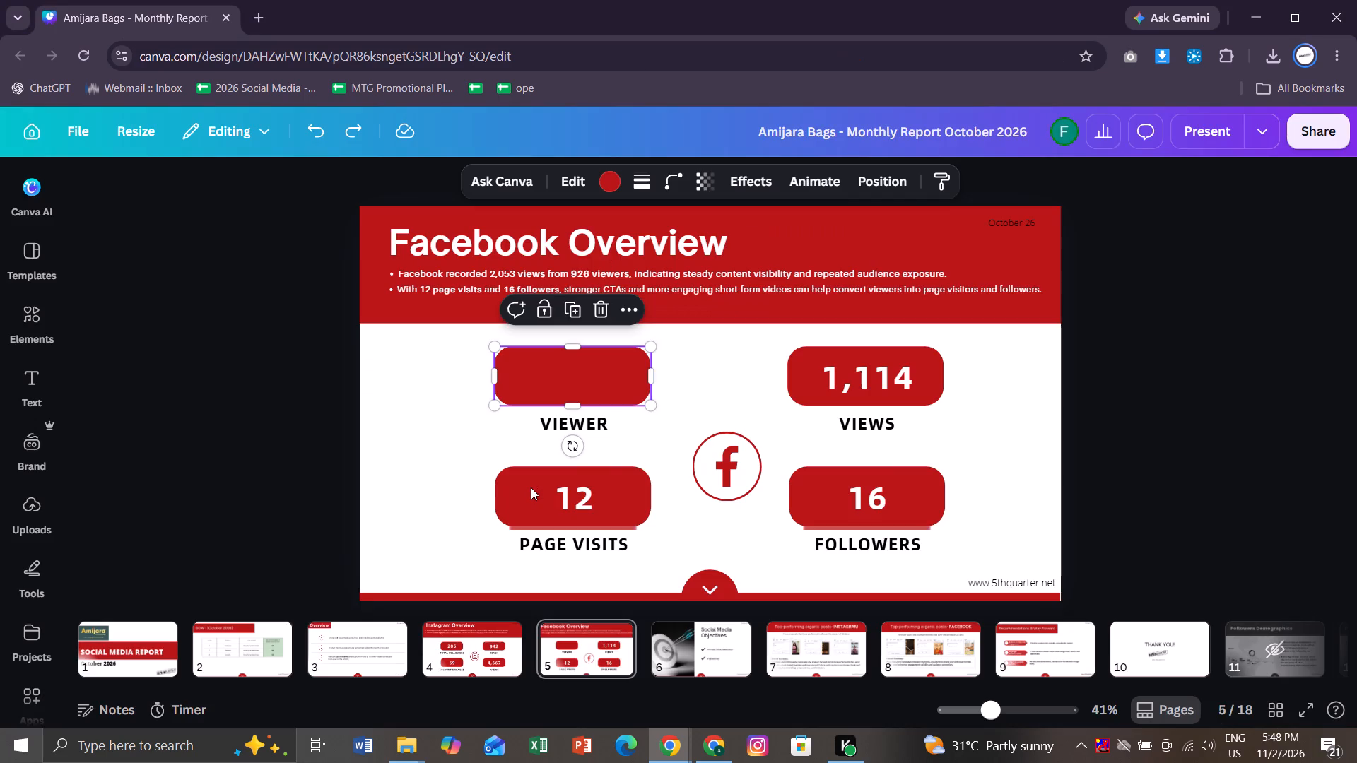
pyautogui.hotkey('alt', 'Tab')
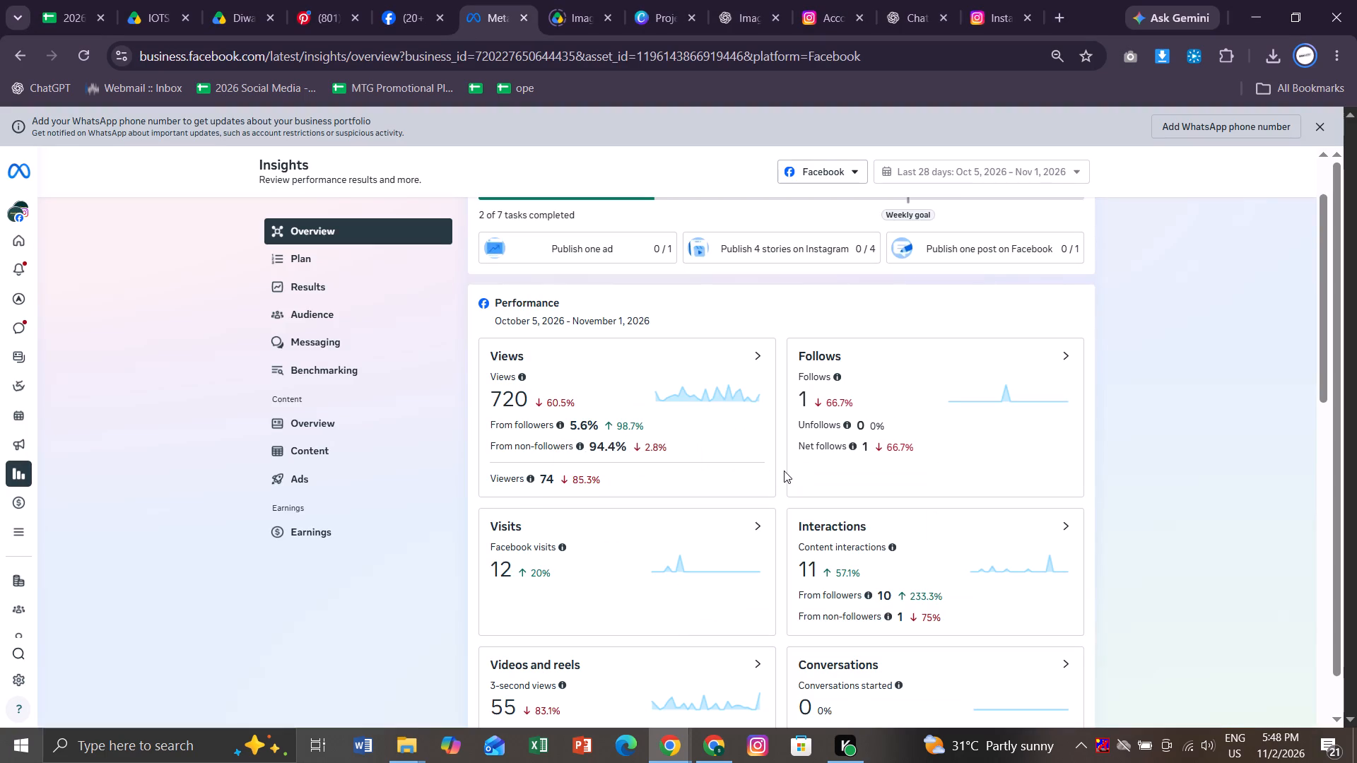
pyautogui.scroll(-4, 784, 471)
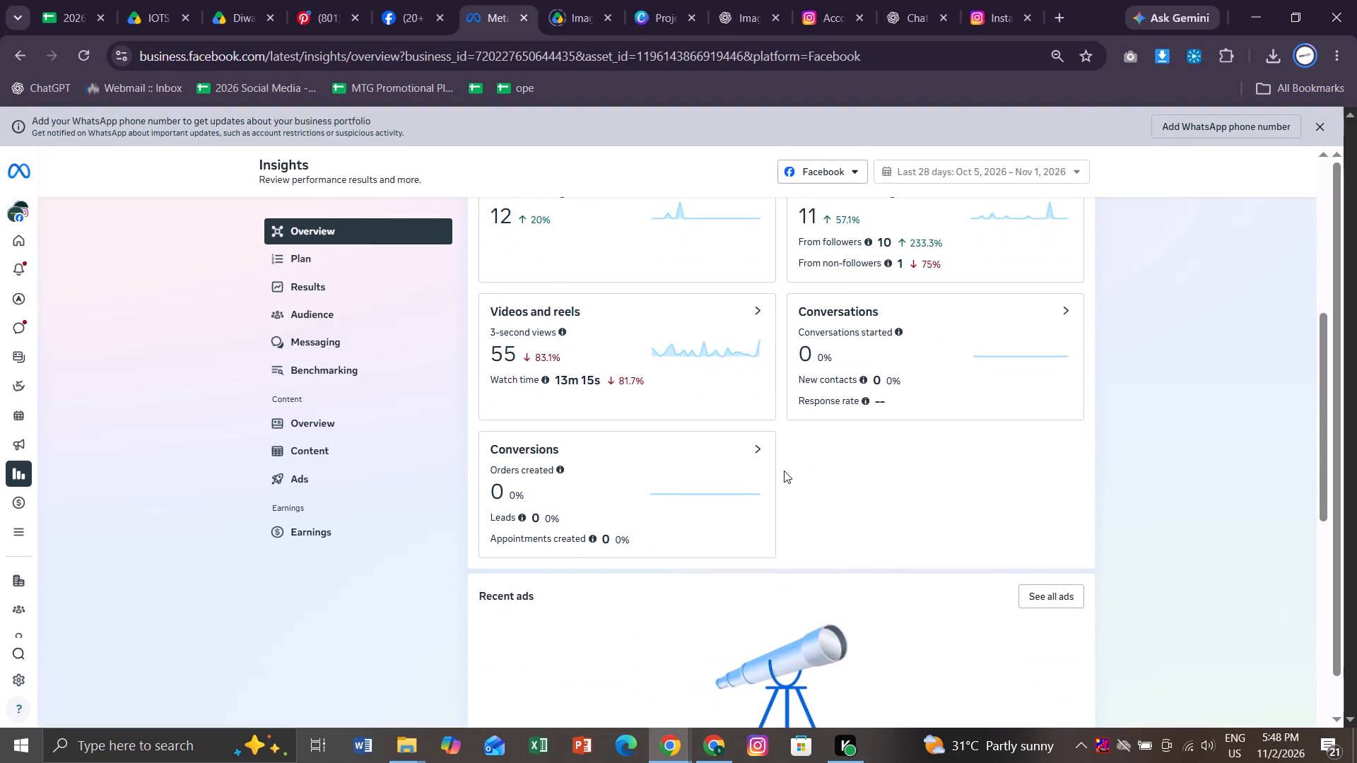
pyautogui.scroll(4, 784, 471)
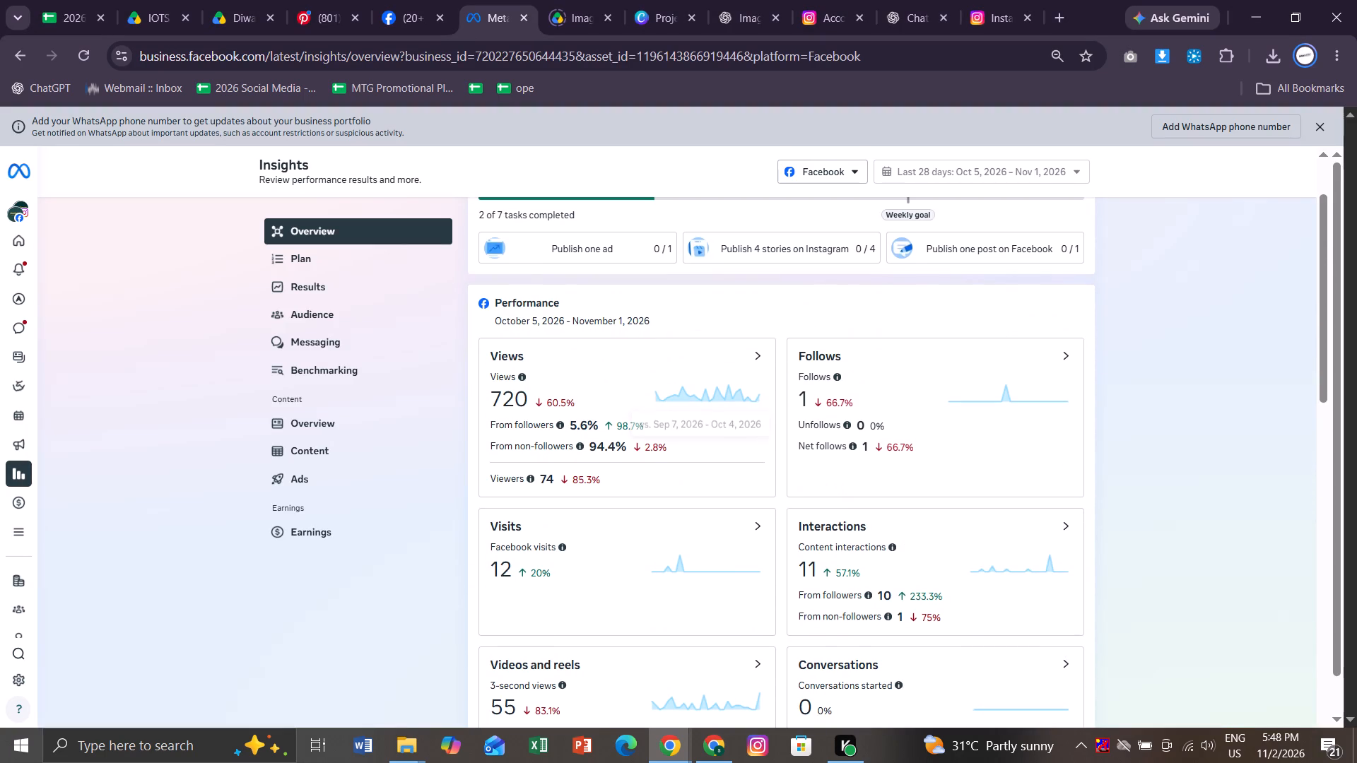
pyautogui.scroll(1, 517, 369)
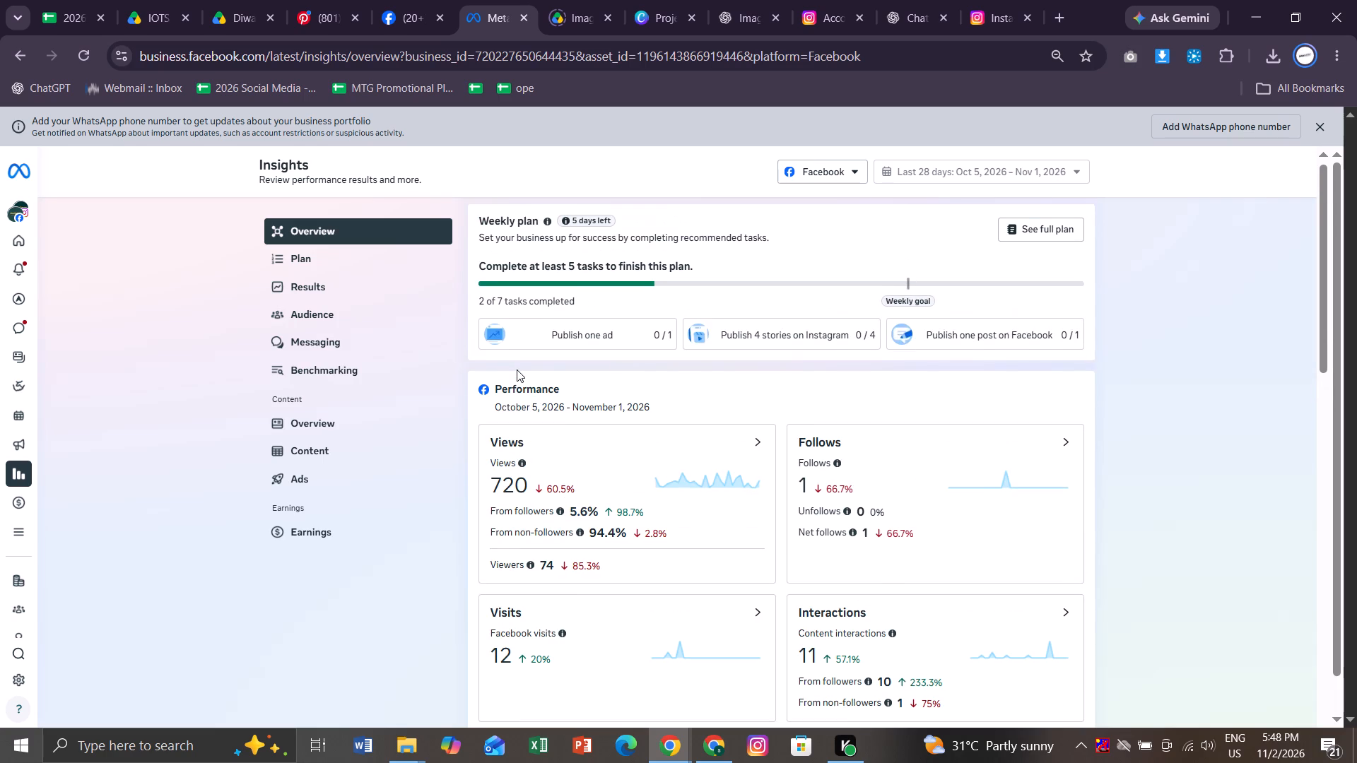
# Show the Facebook Results insights for the custom date range Oct 1, 2026 to Oct 31, 2026.
pyautogui.click(338, 289)
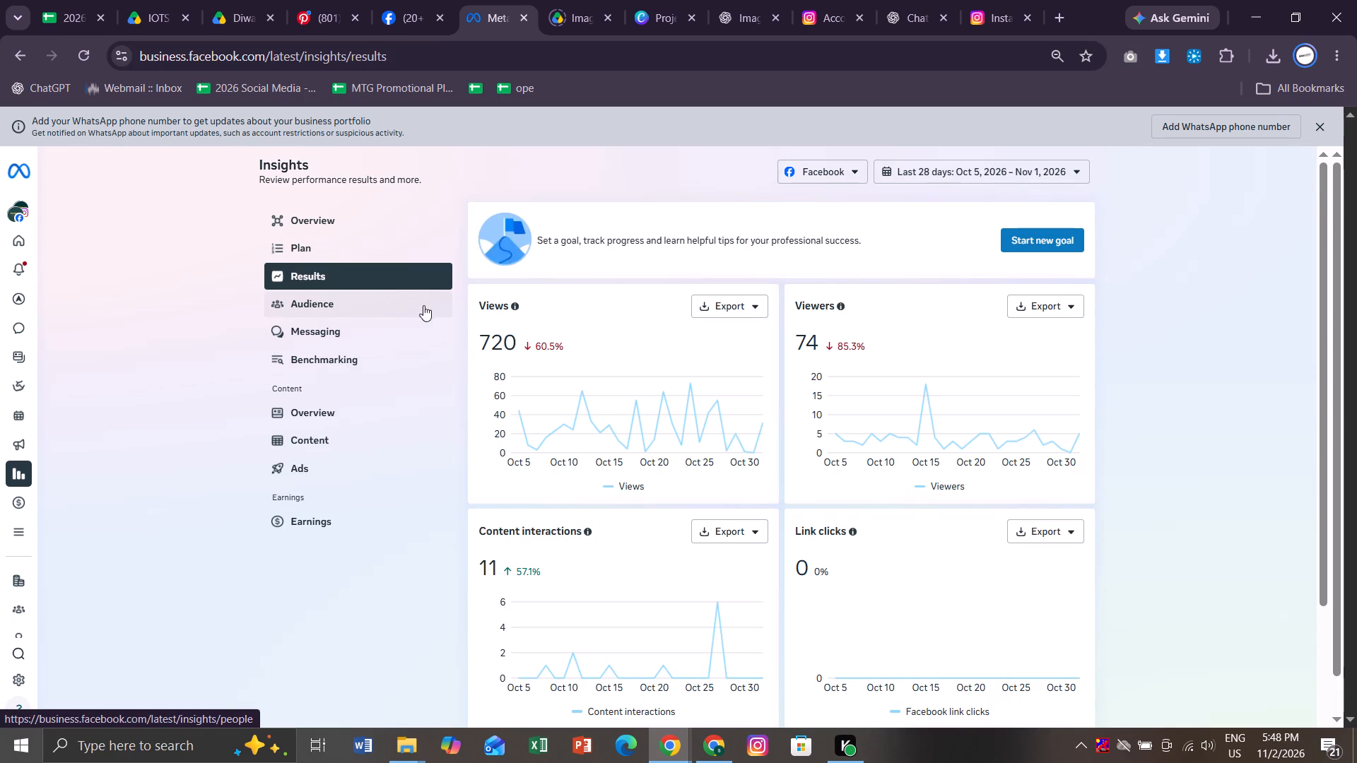
pyautogui.click(359, 301)
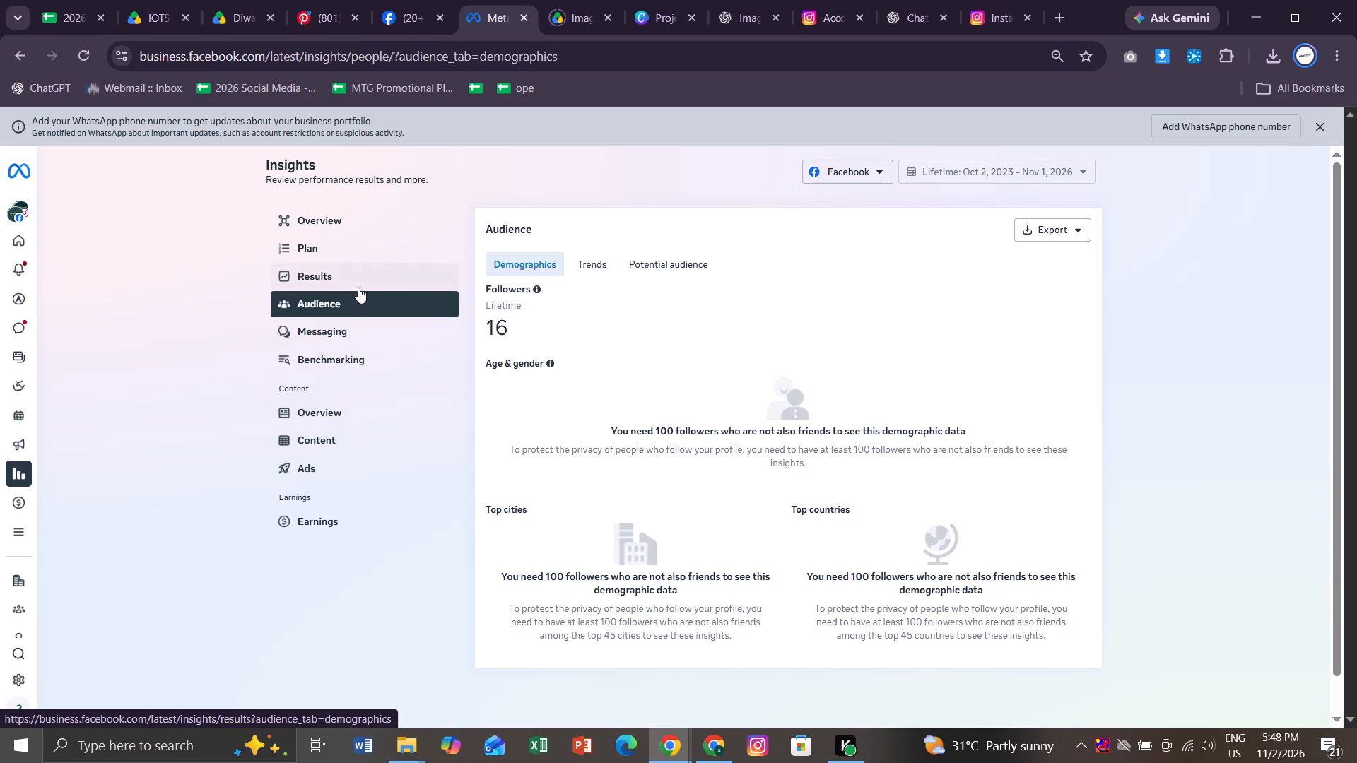
pyautogui.click(358, 282)
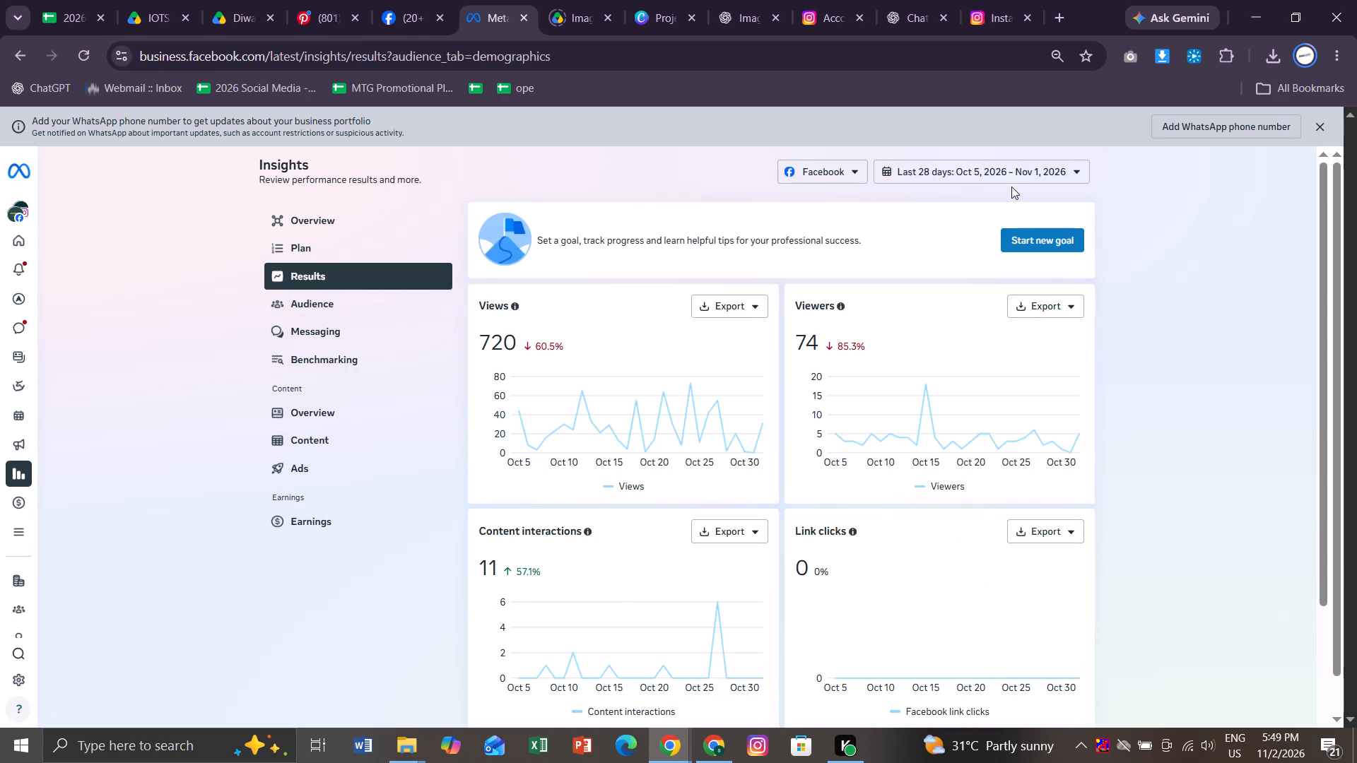
pyautogui.click(1009, 177)
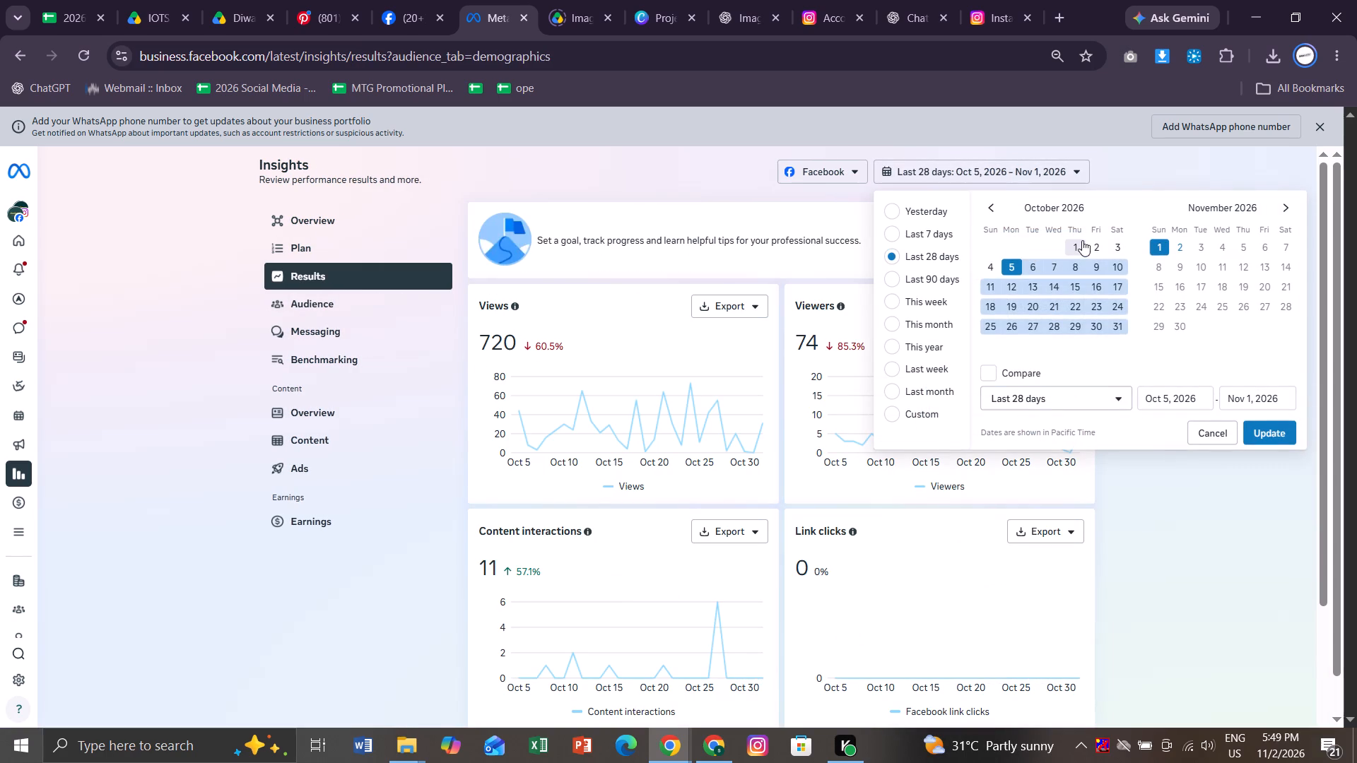
pyautogui.click(1077, 241)
pyautogui.click(1120, 318)
pyautogui.click(1116, 329)
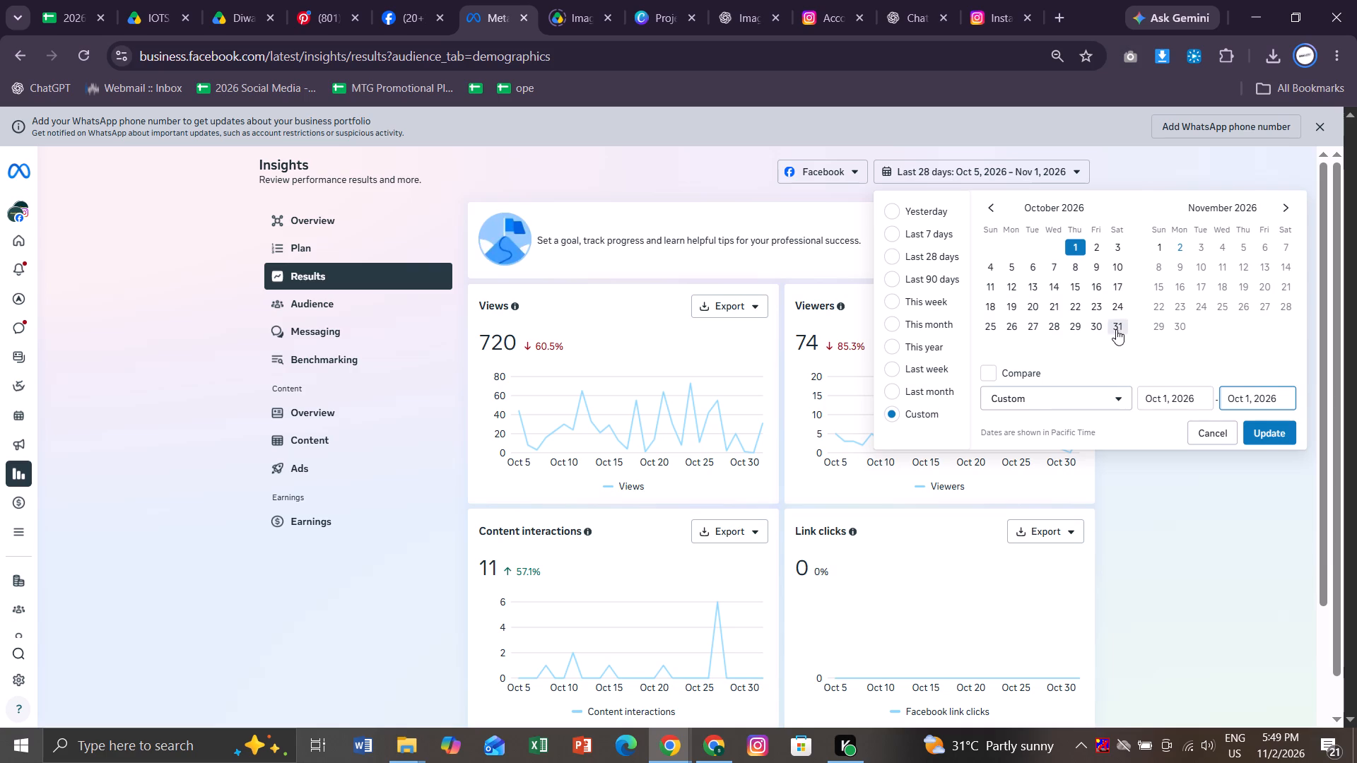
pyautogui.click(1260, 436)
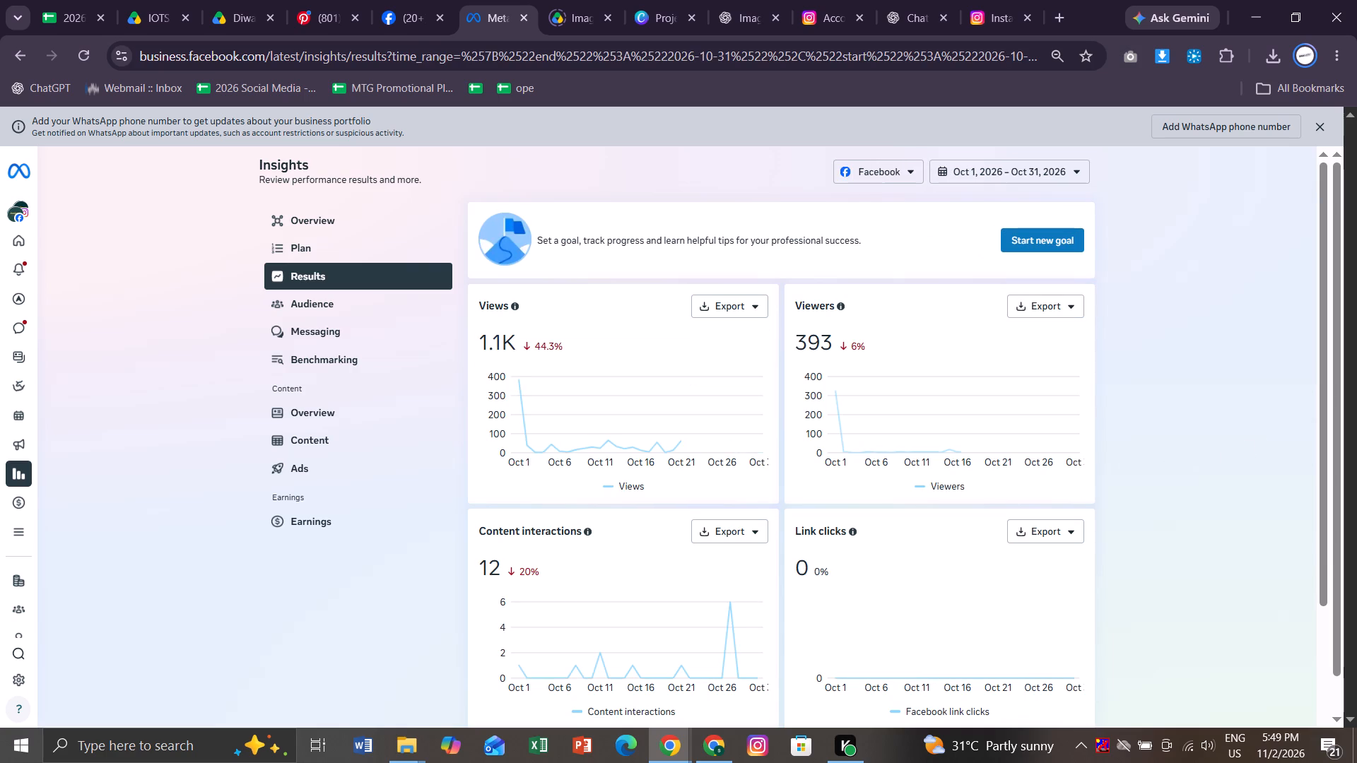
# Compare the Facebook views, viewers and visits for October with the figures on the report's Facebook Overview page.
pyautogui.hotkey('alt', 'Tab')
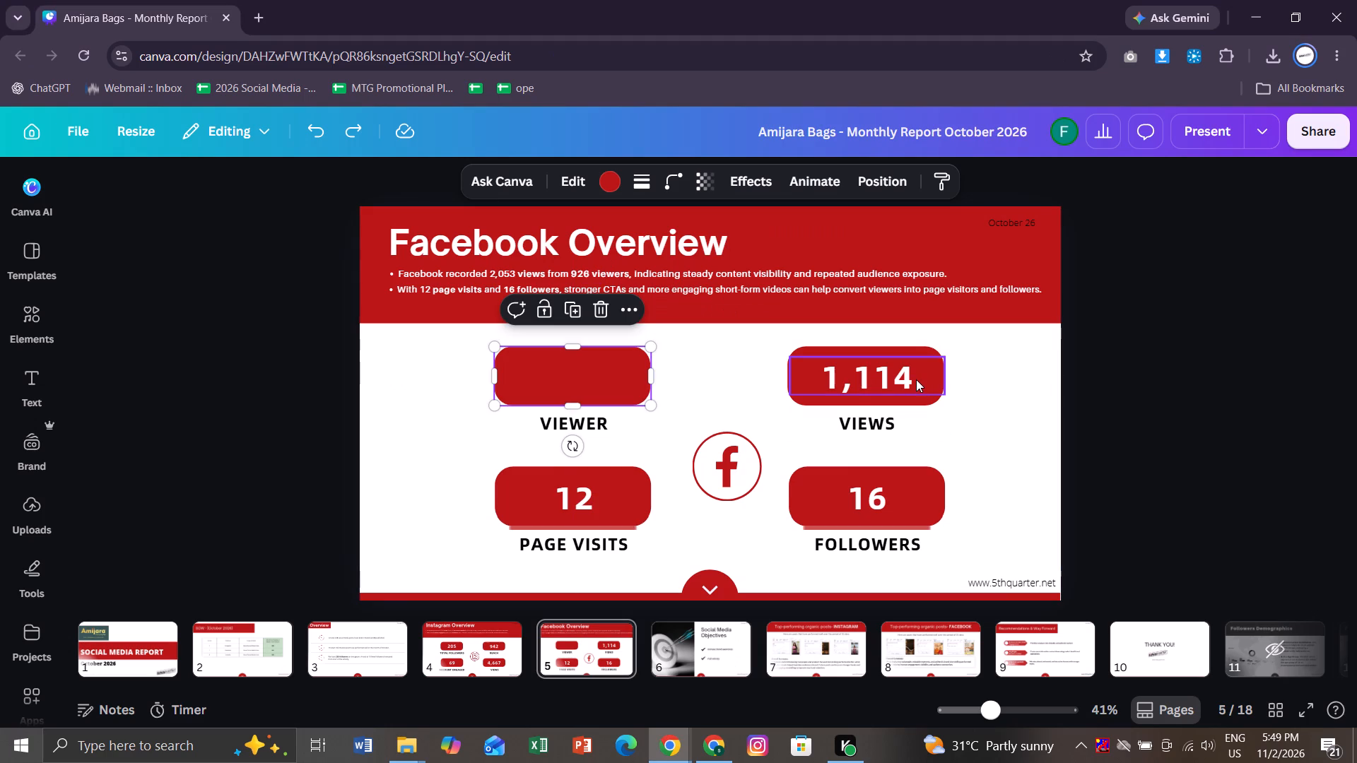
pyautogui.hotkey('alt', 'Tab')
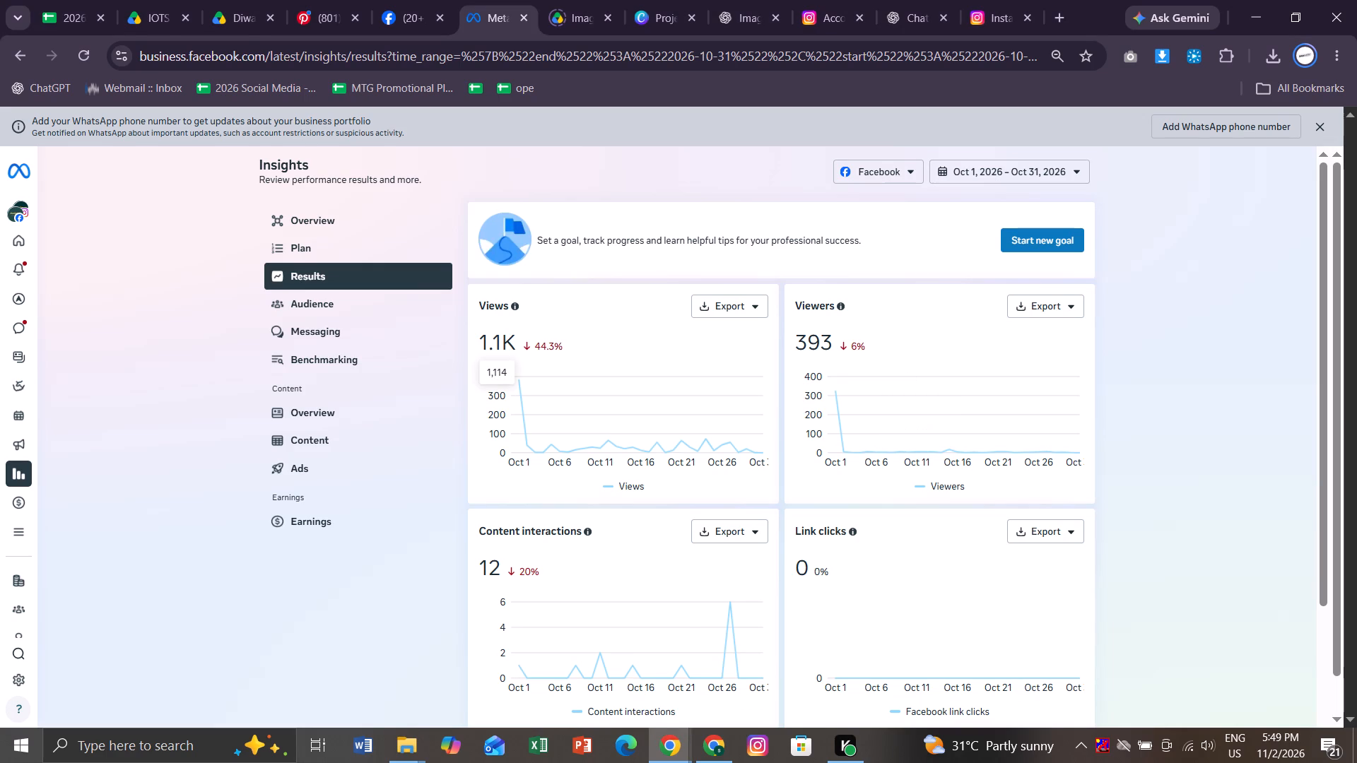
pyautogui.hotkey('alt', 'Tab')
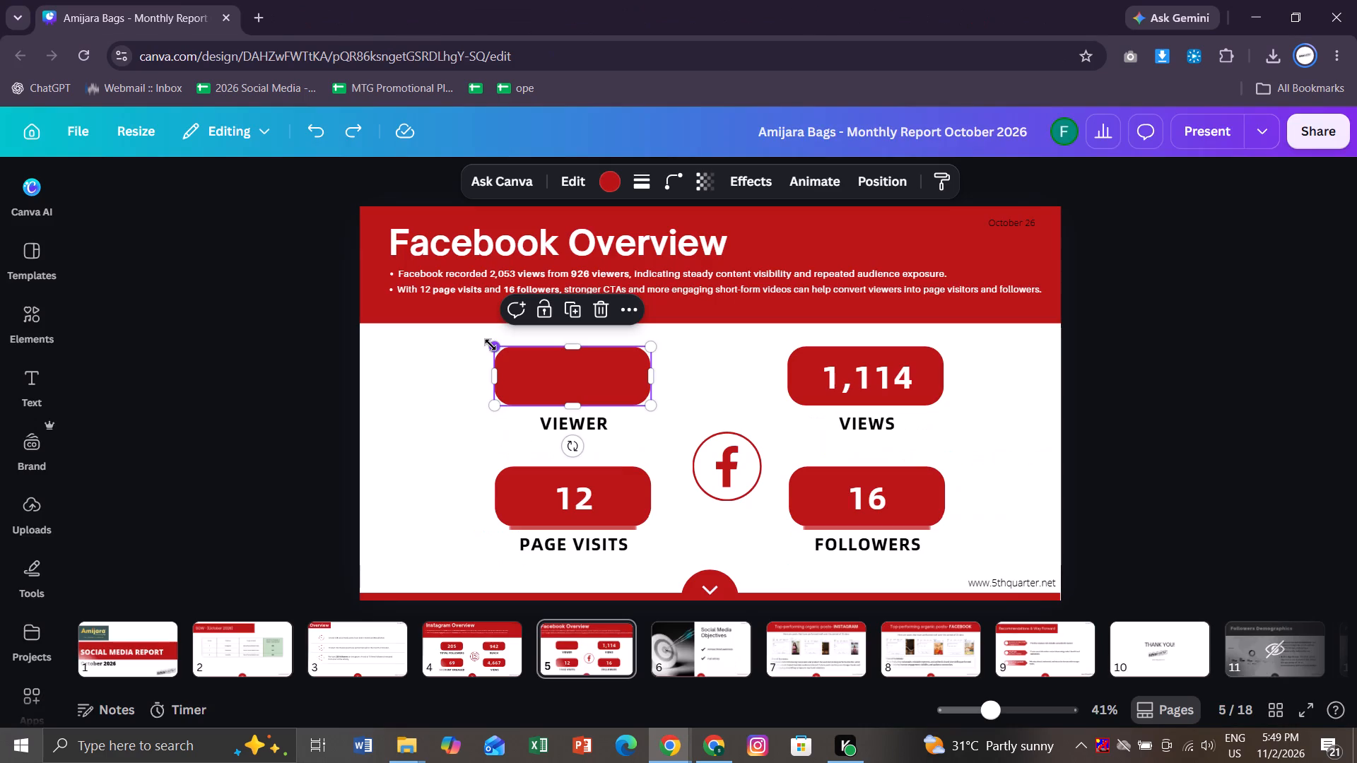
pyautogui.press('Right')
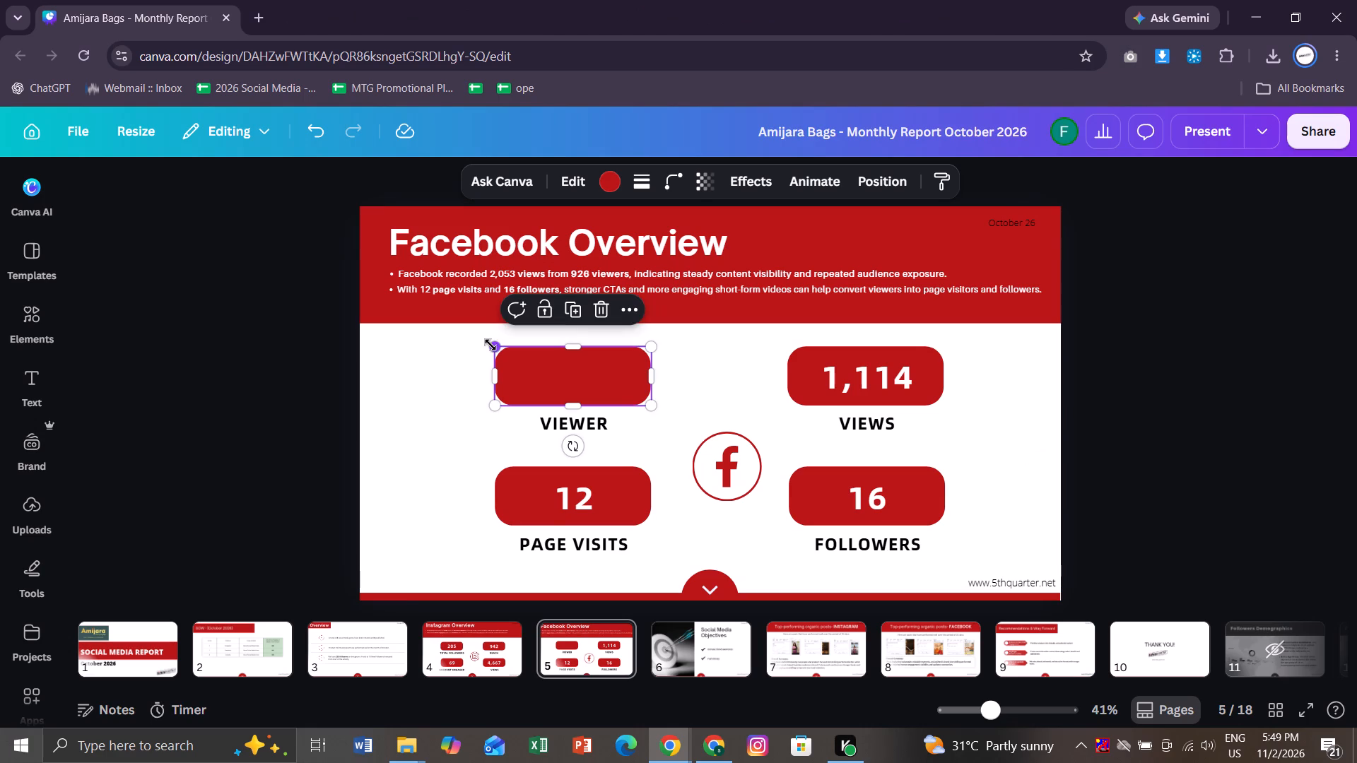
pyautogui.hotkey('alt', 'Tab')
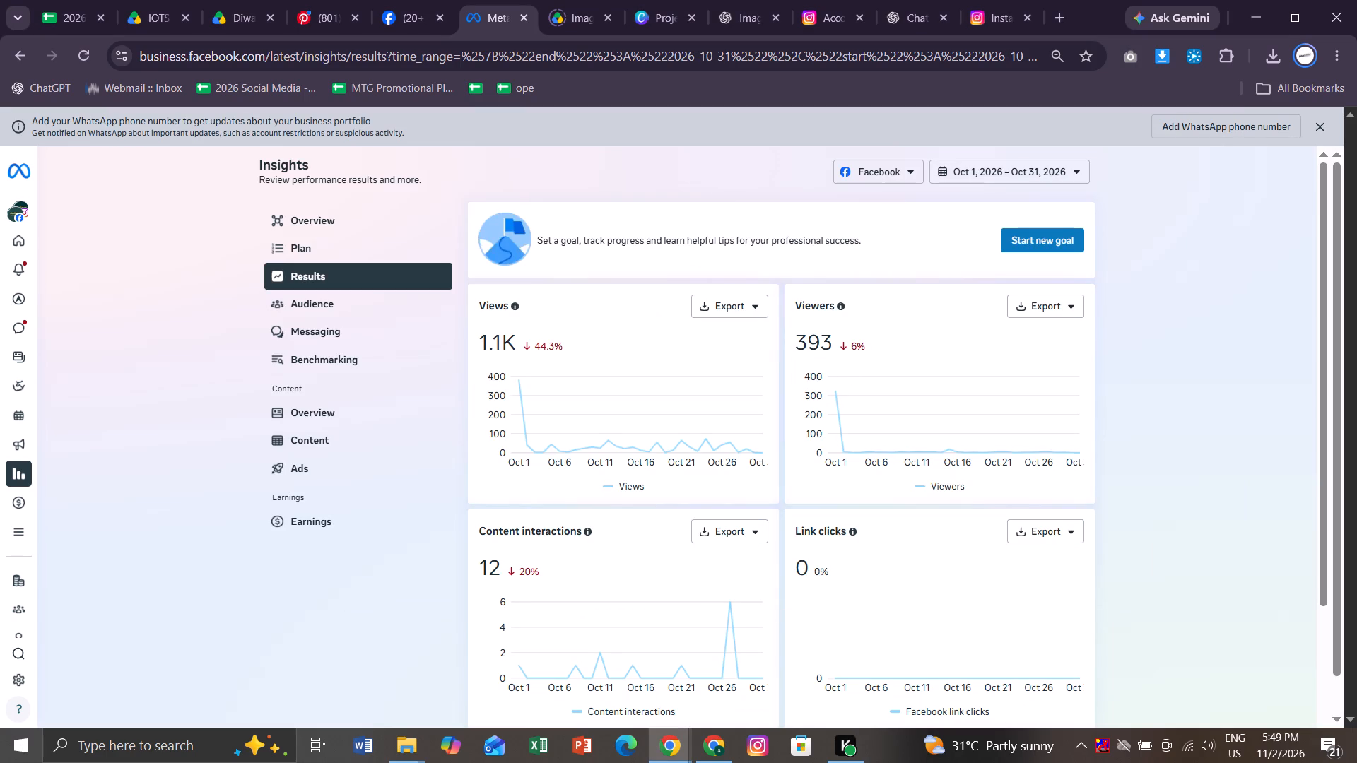
pyautogui.hotkey('alt', 'Tab')
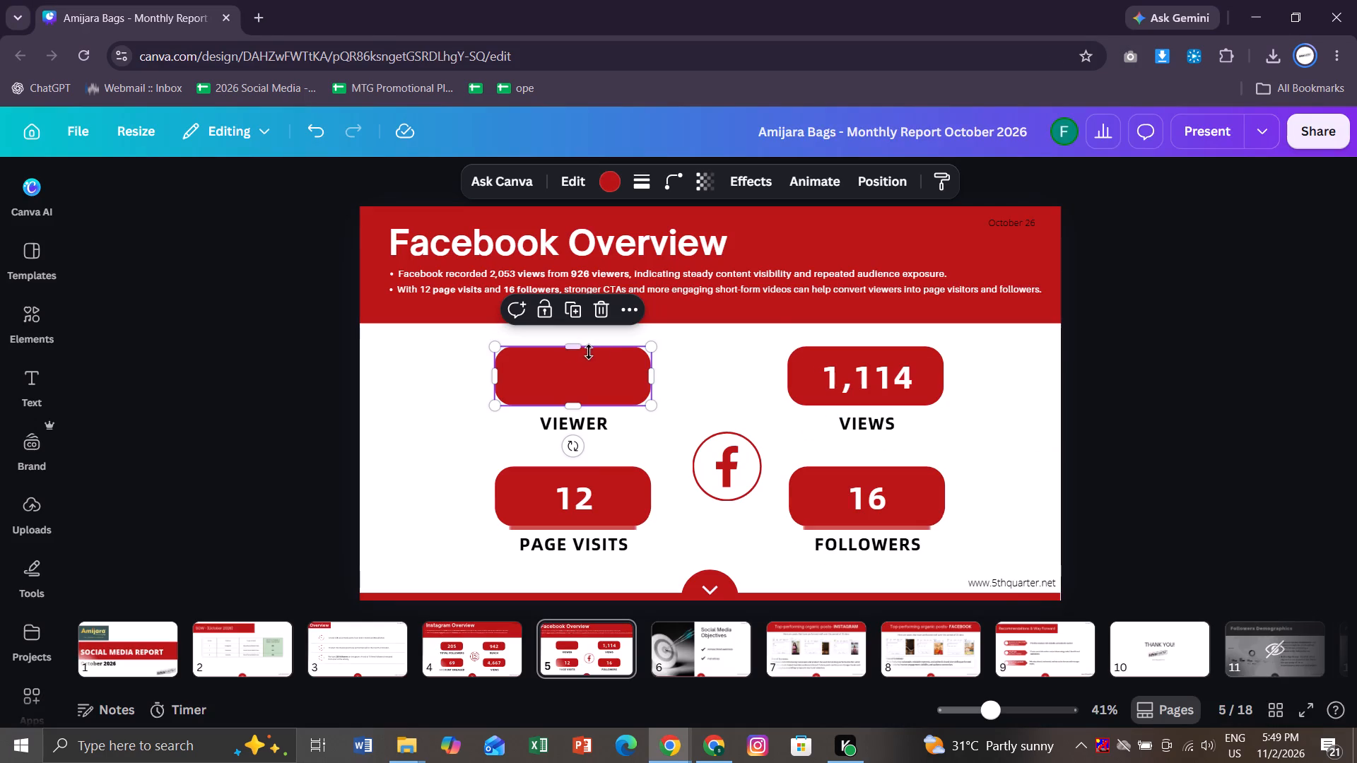
pyautogui.hotkey('alt', 'Tab')
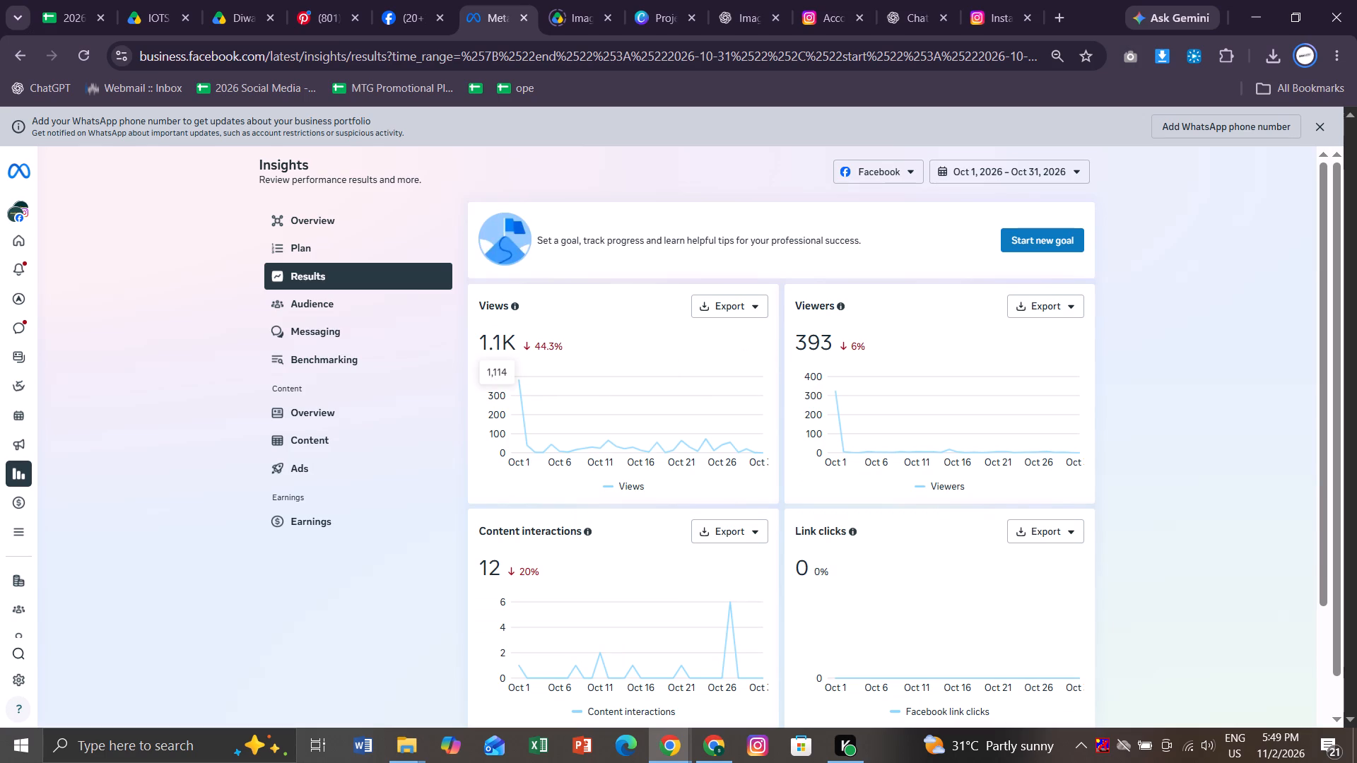
pyautogui.hotkey('alt', 'Tab')
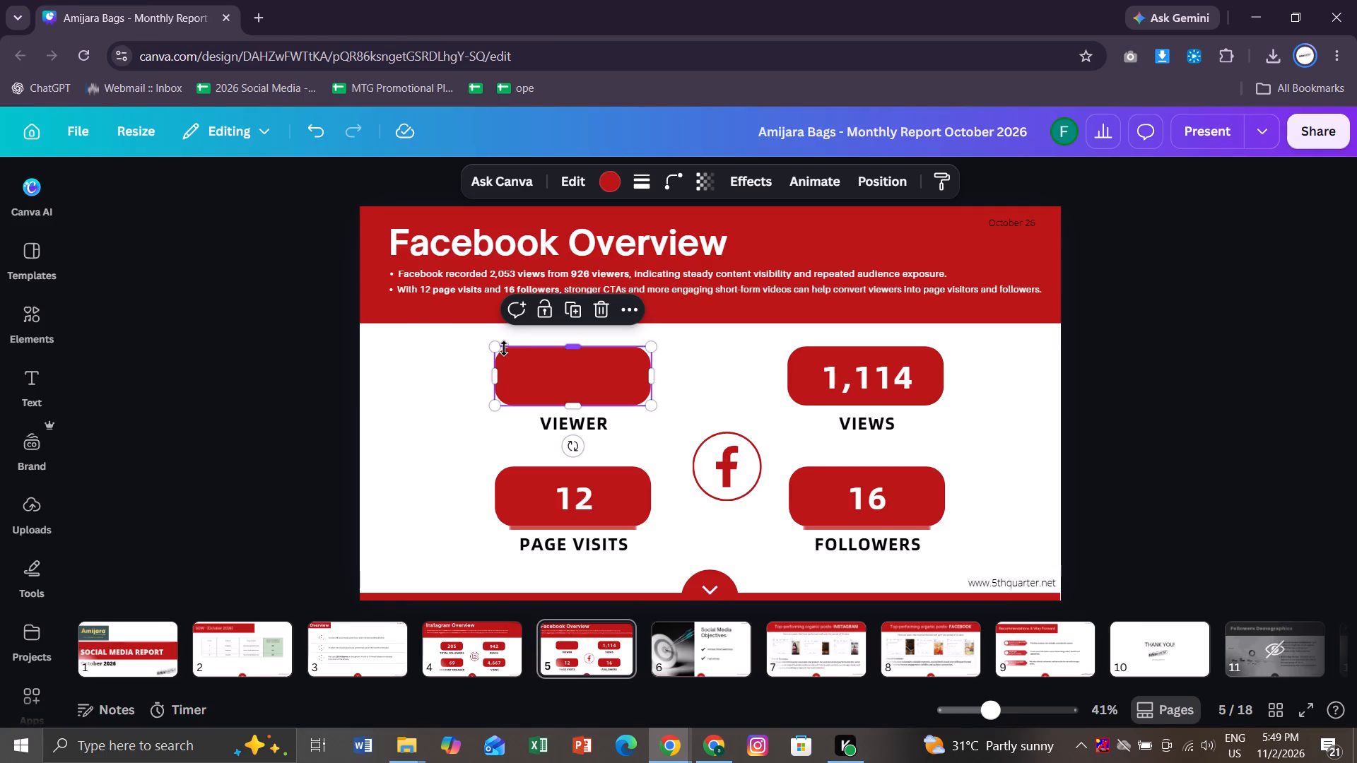
pyautogui.hotkey('alt', 'Tab')
pyautogui.scroll(-2, 616, 490)
pyautogui.scroll(2, 616, 490)
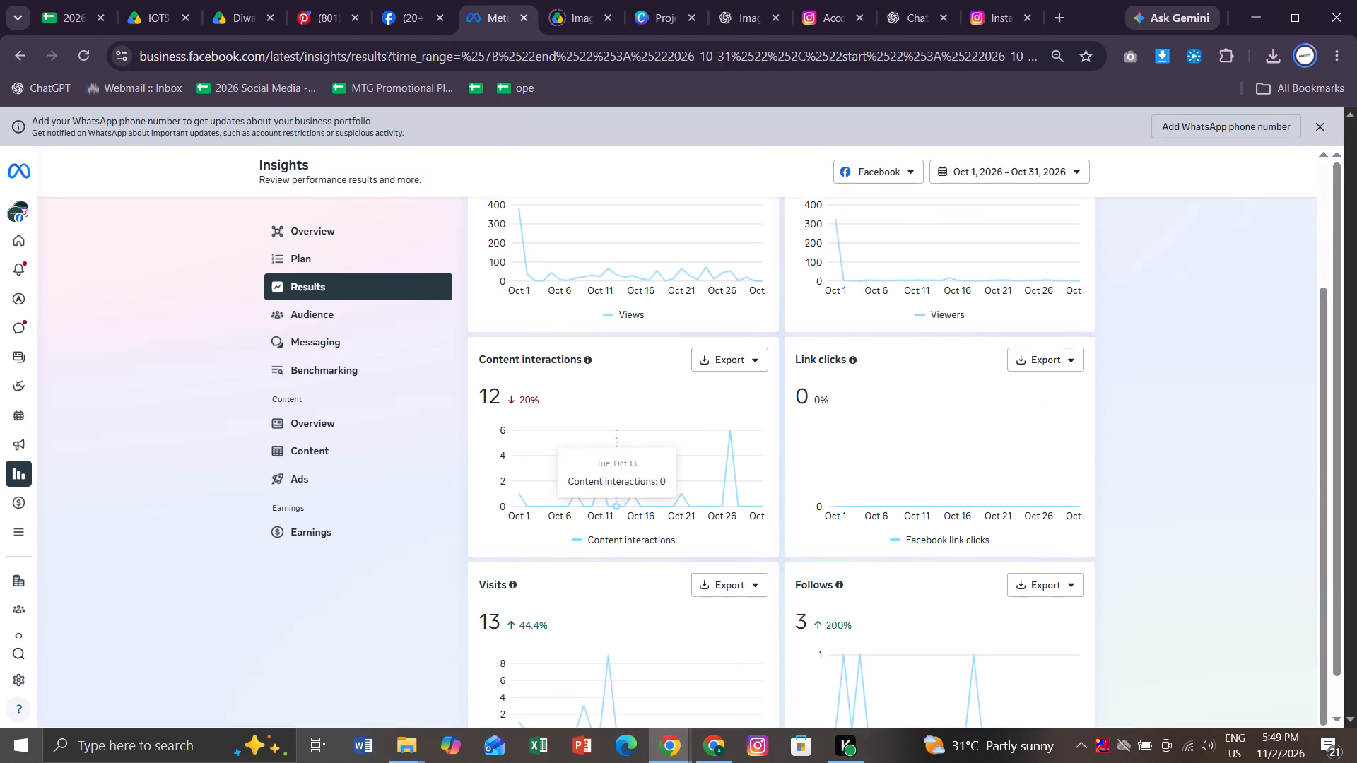
pyautogui.scroll(2, 616, 490)
# In the first bullet of the report's Facebook Overview page, replace the views figure with the 1,114 copied from the Views box.
pyautogui.hotkey('alt', 'Tab')
pyautogui.doubleClick(491, 276)
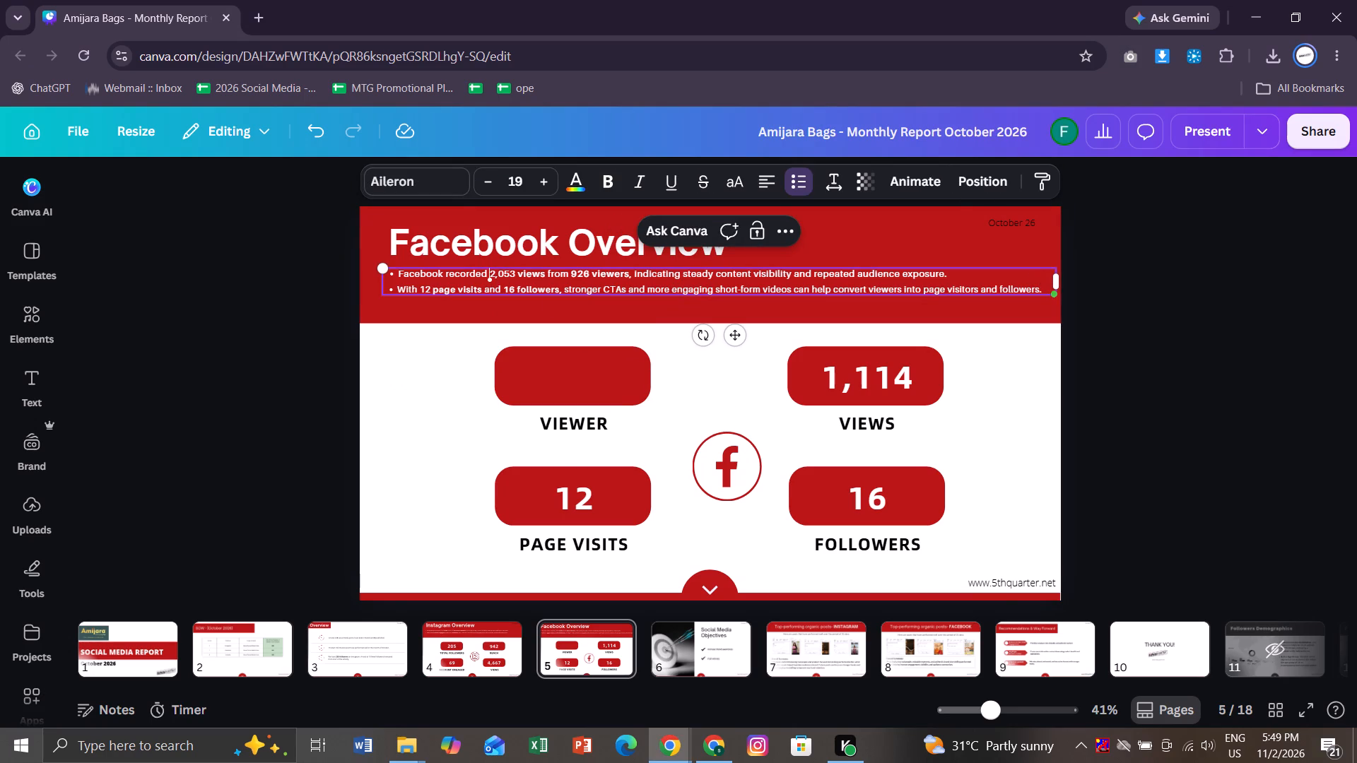
pyautogui.doubleClick(834, 384)
pyautogui.moveTo(828, 377); pyautogui.dragTo(934, 380)
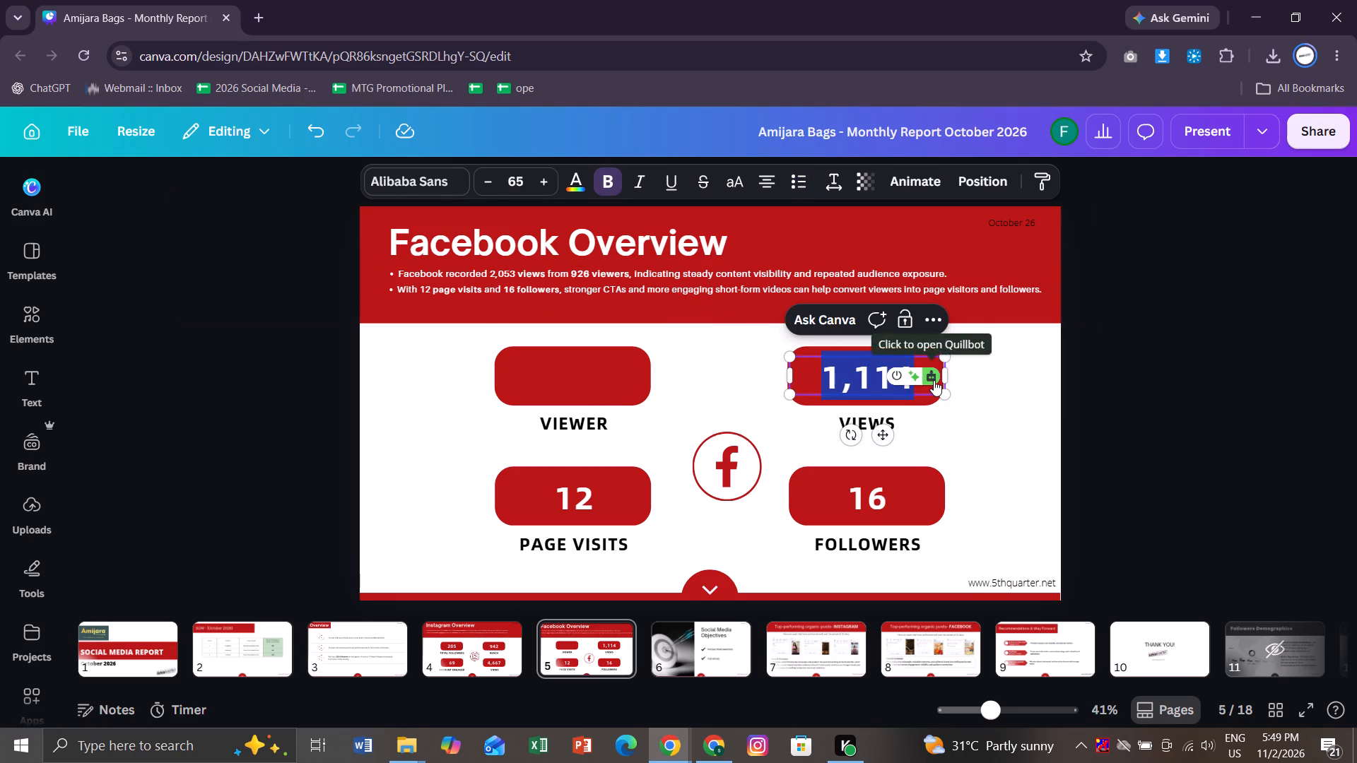
pyautogui.moveTo(934, 380); pyautogui.dragTo(912, 381)
pyautogui.hotkey('ctrl', 'c')
pyautogui.hotkey('ctrl', 'c')
pyautogui.doubleClick(503, 273)
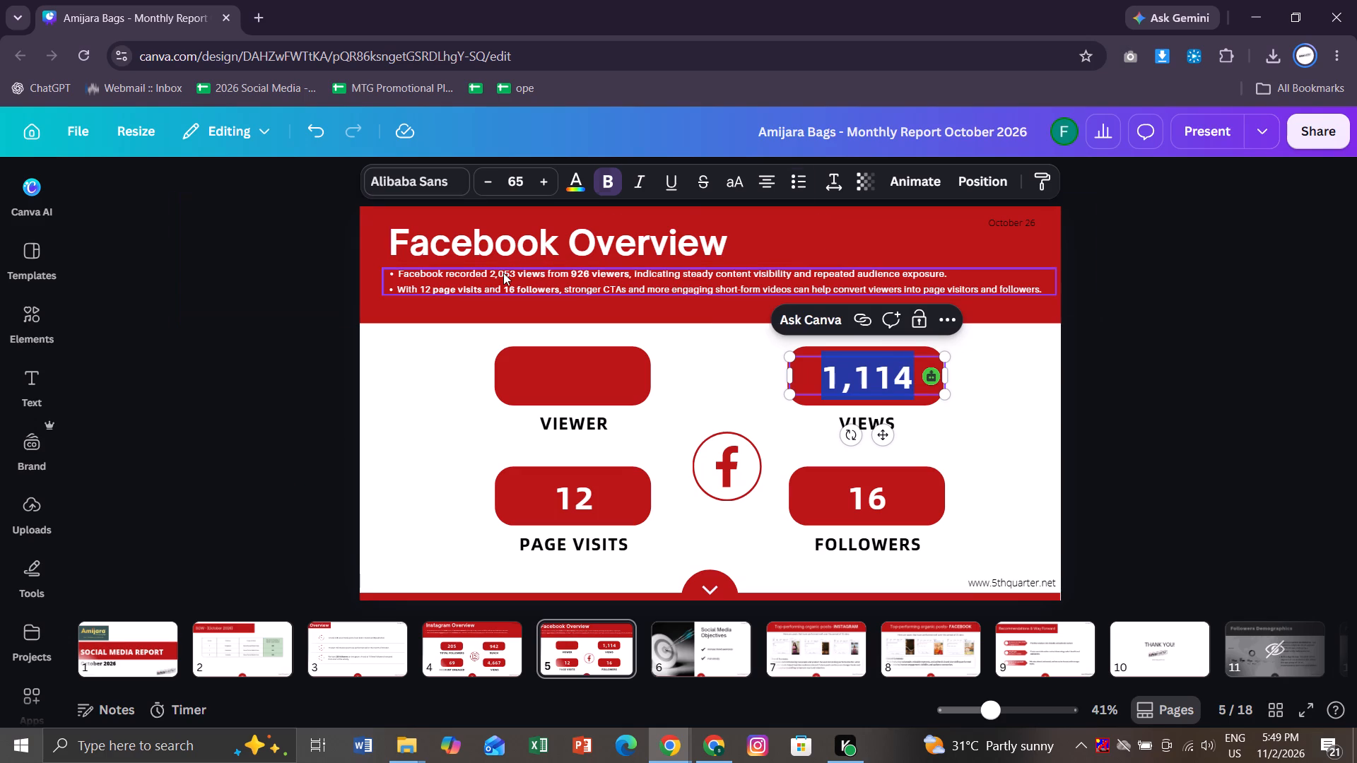
pyautogui.moveTo(488, 275); pyautogui.dragTo(513, 279)
pyautogui.hotkey('ctrl', 'v')
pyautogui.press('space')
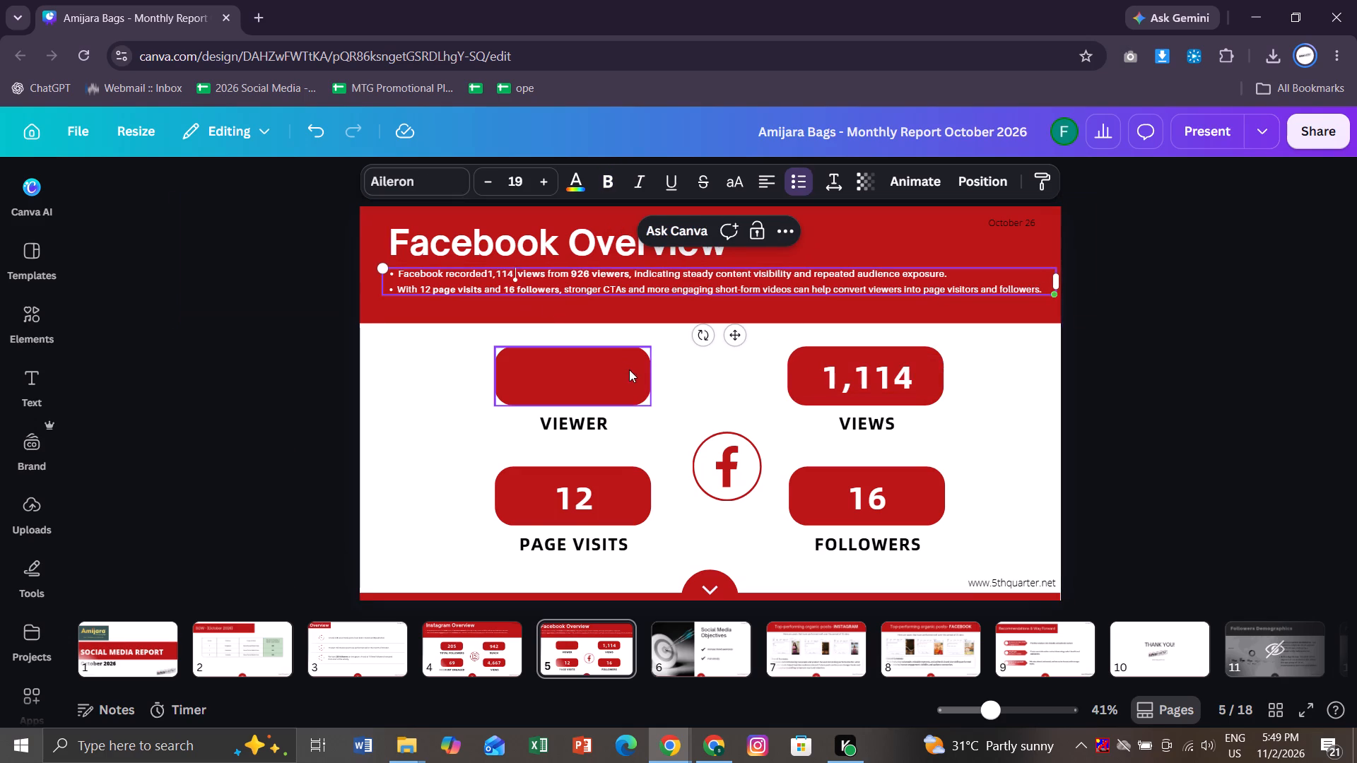
# Copy the Viewers figure, 393, from the Facebook Results insights.
pyautogui.hotkey('alt', 'Tab')
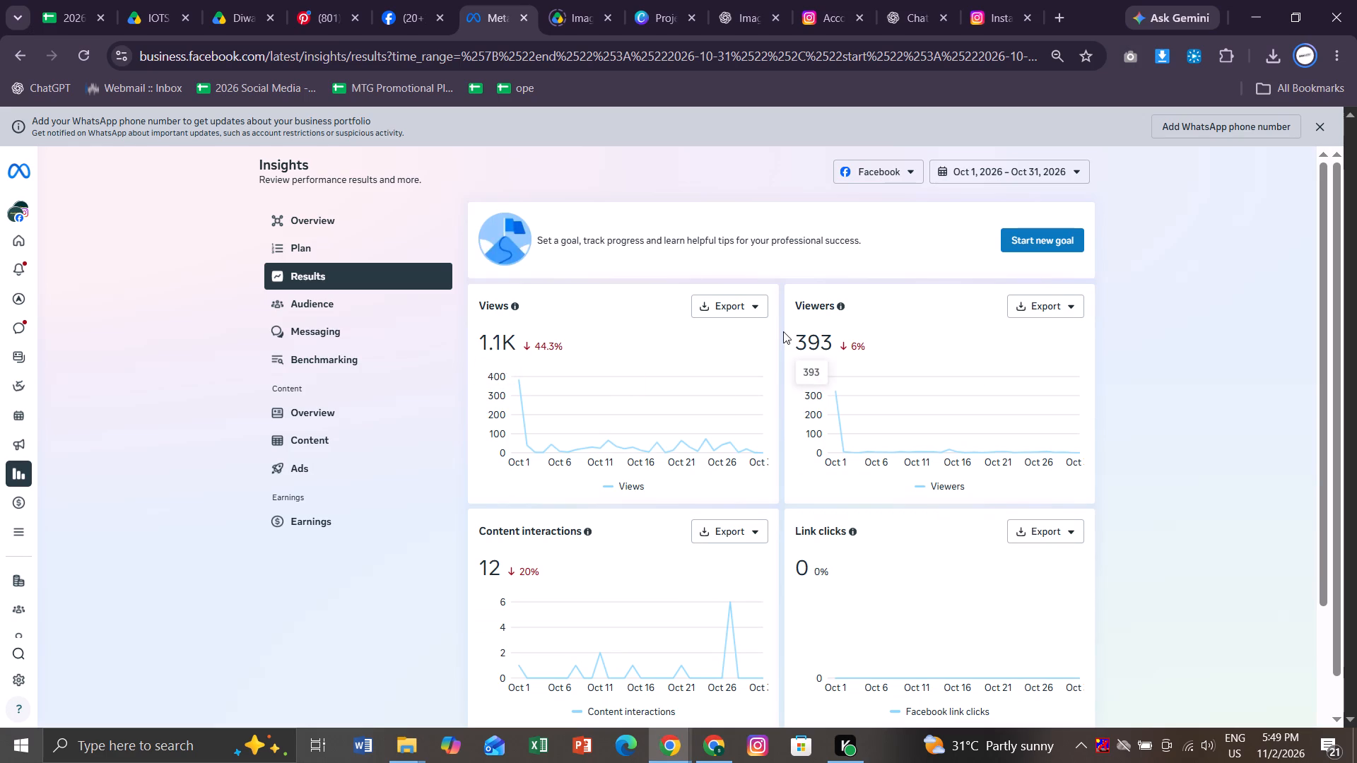
pyautogui.moveTo(789, 338); pyautogui.dragTo(832, 342)
pyautogui.hotkey('ctrl', 'c')
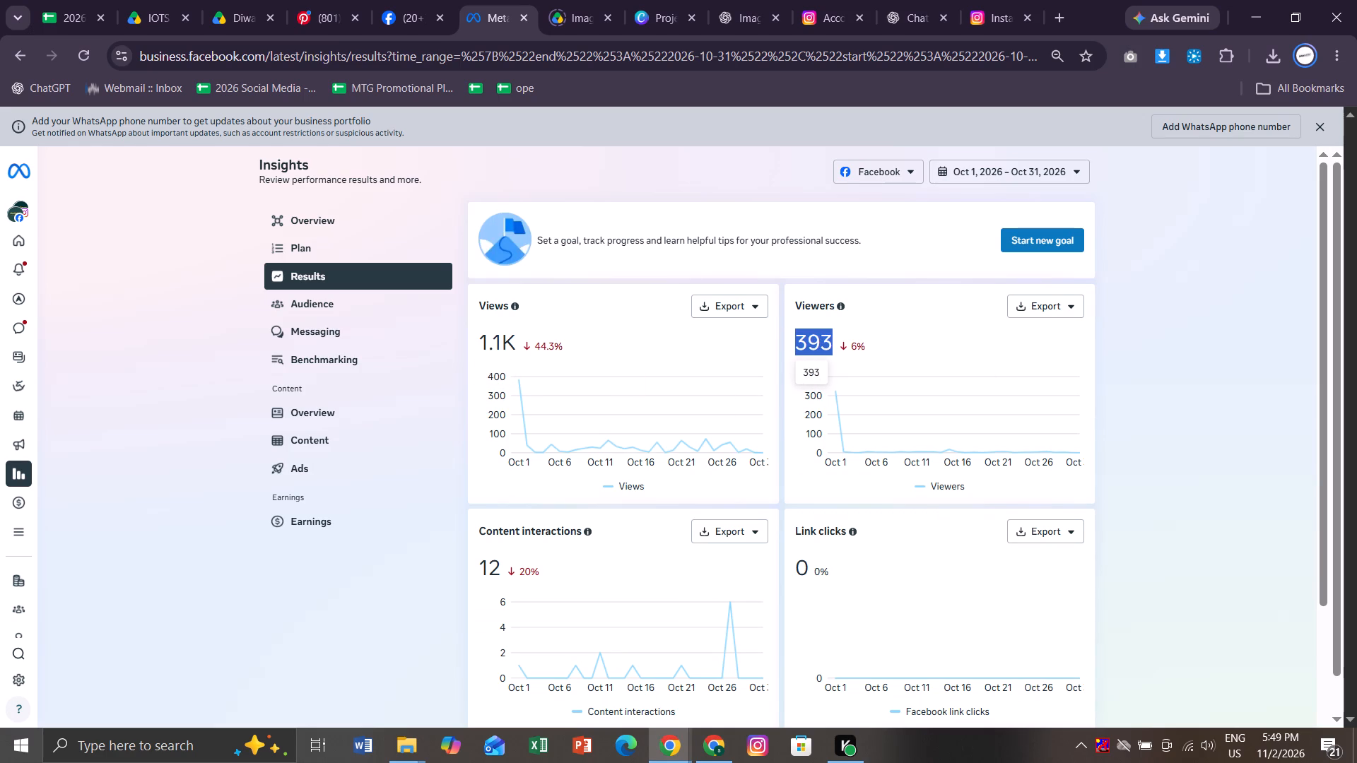
pyautogui.hotkey('ctrl', 'c')
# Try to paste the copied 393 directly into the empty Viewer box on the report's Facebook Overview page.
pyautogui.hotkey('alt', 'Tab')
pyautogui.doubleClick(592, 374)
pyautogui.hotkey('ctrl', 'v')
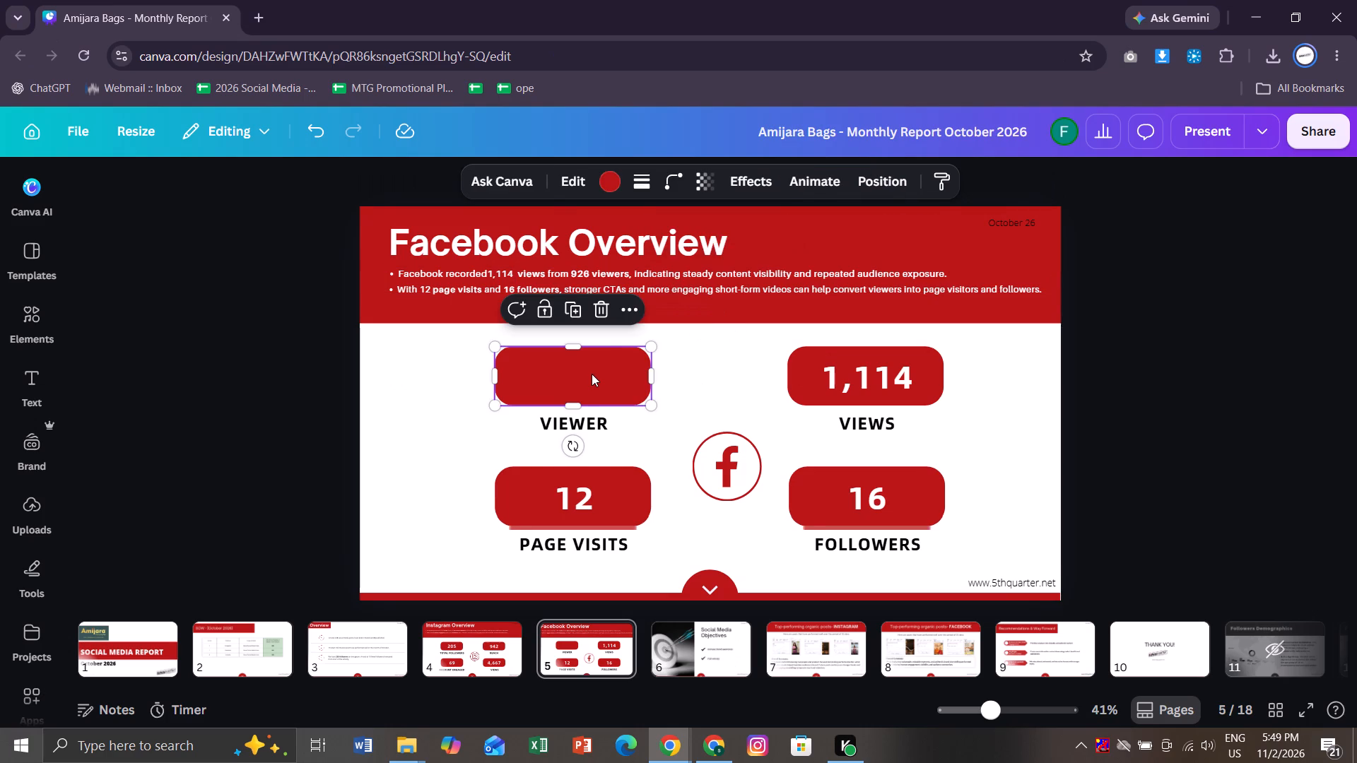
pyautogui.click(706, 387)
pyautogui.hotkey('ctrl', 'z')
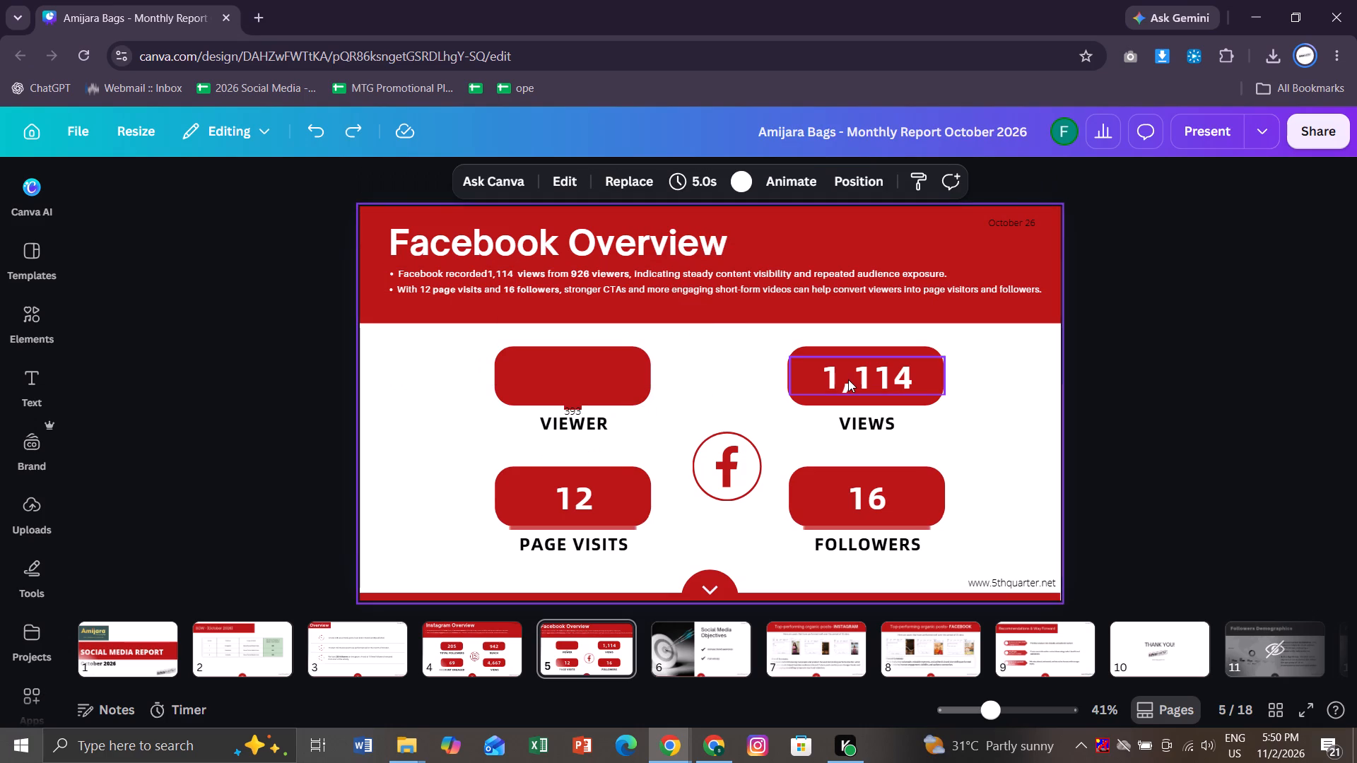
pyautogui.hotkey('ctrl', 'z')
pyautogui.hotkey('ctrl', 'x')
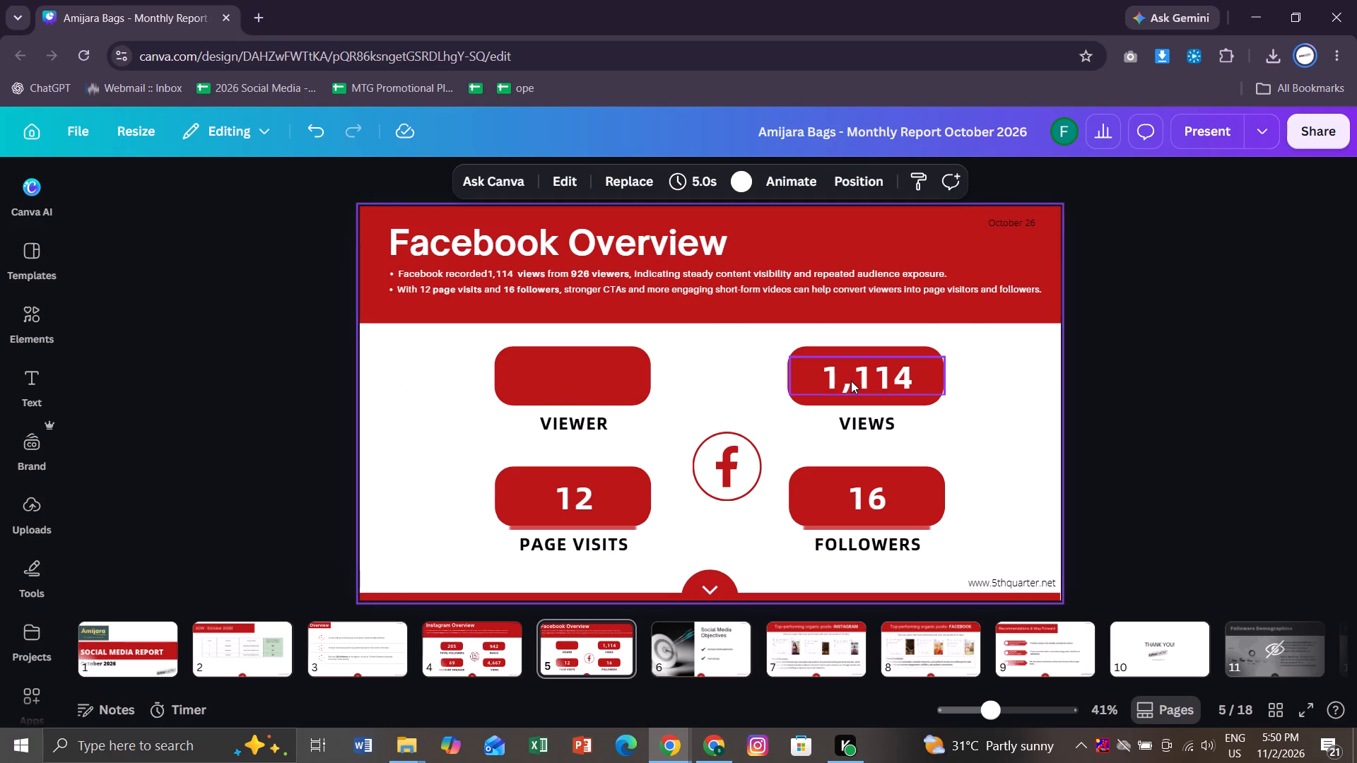
# Duplicate the Views number onto the empty Viewer box and replace the duplicate's text with the copied 393.
pyautogui.click(851, 381)
pyautogui.press('Left')
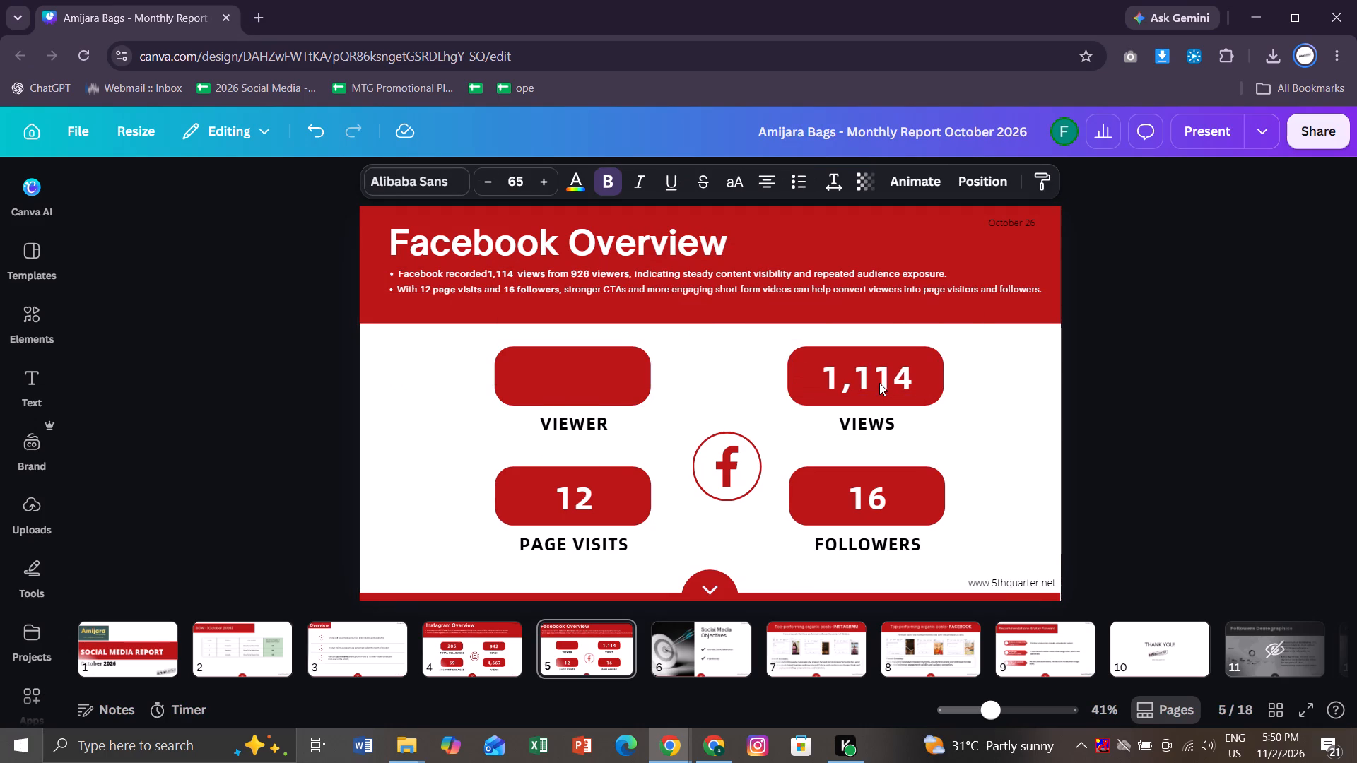
pyautogui.click(879, 383)
pyautogui.click(1001, 349)
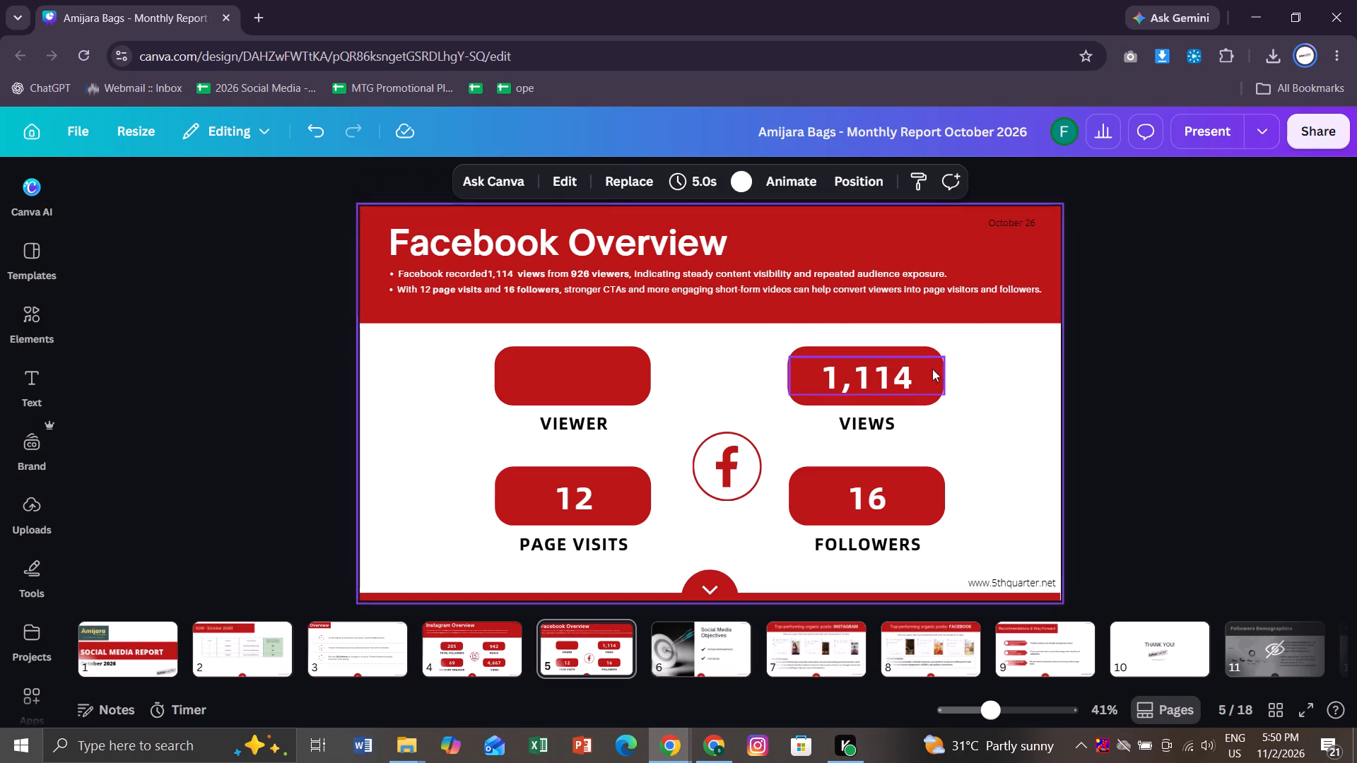
pyautogui.click(908, 371)
pyautogui.click(899, 319)
pyautogui.moveTo(888, 377); pyautogui.dragTo(559, 391)
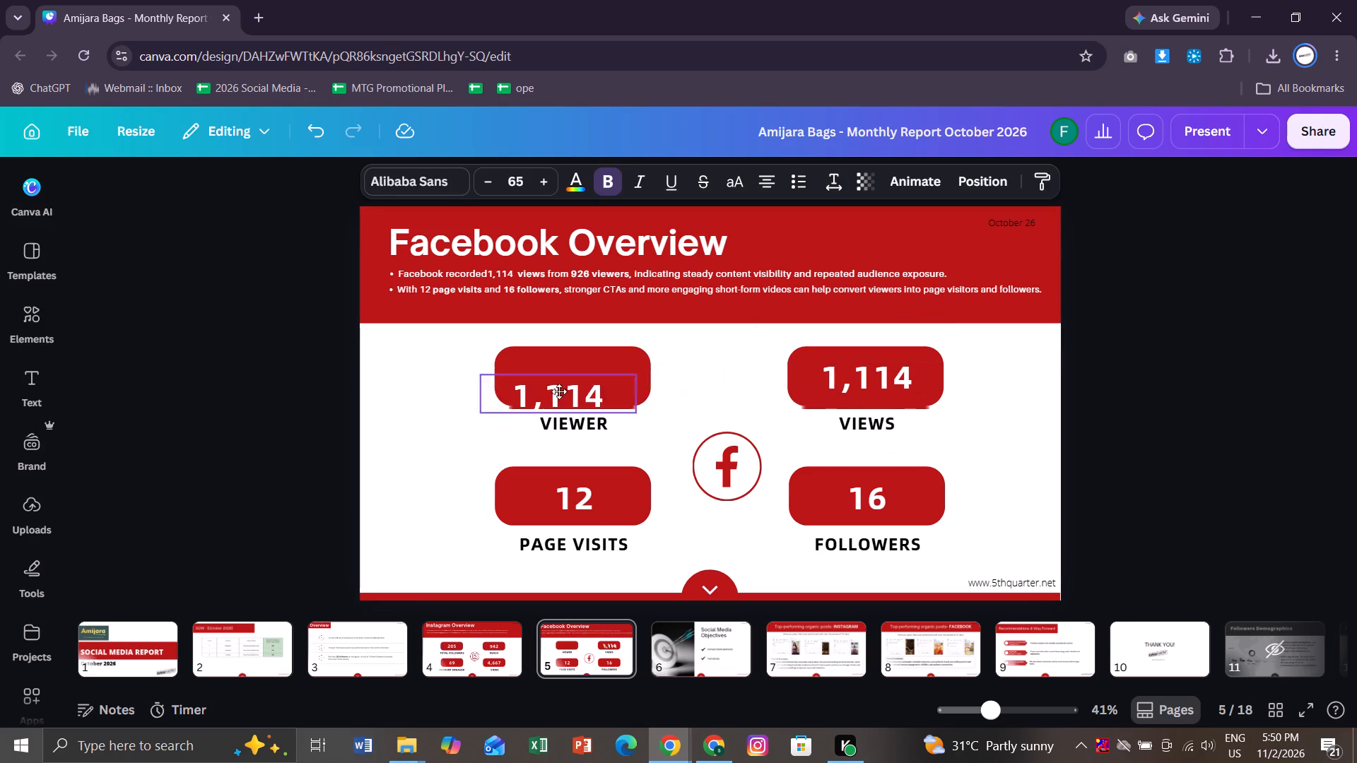
pyautogui.moveTo(559, 391); pyautogui.dragTo(583, 369)
pyautogui.doubleClick(583, 369)
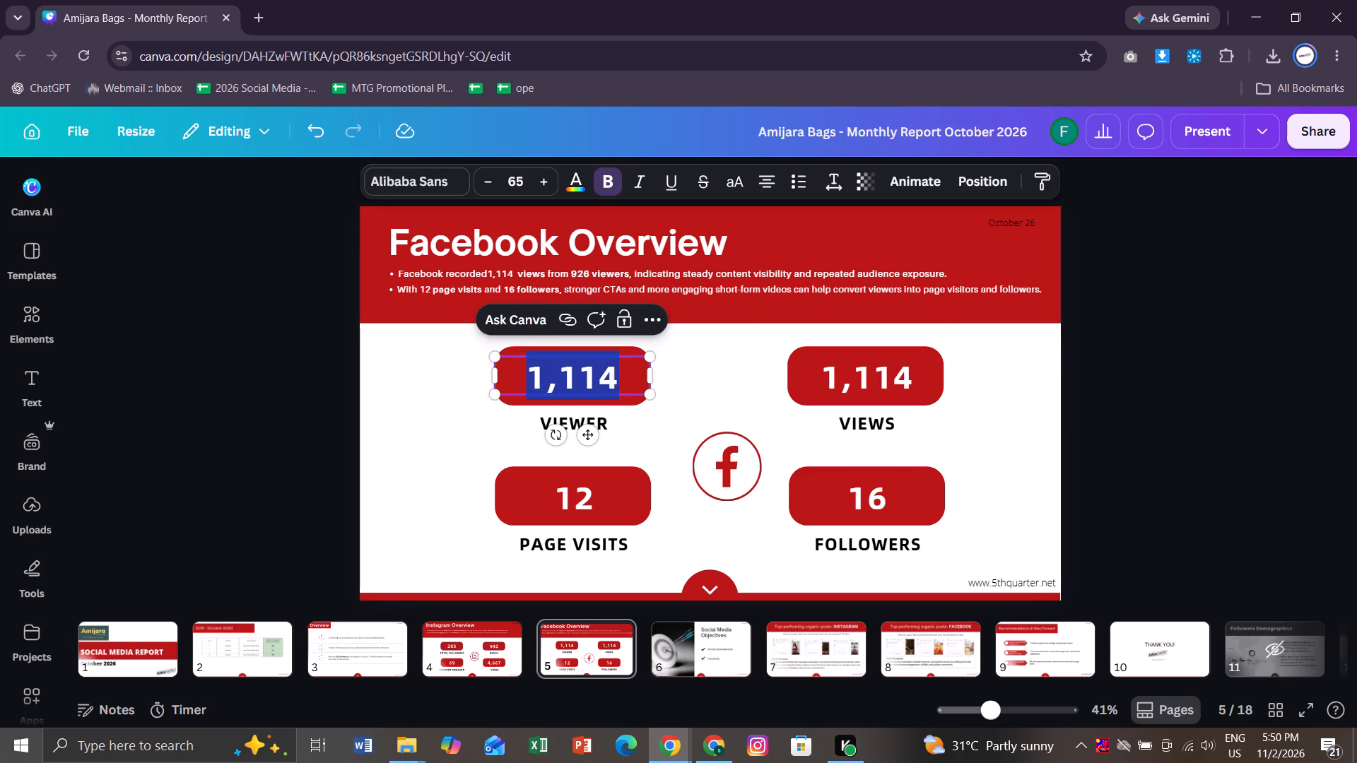
pyautogui.hotkey('ctrl', 'v')
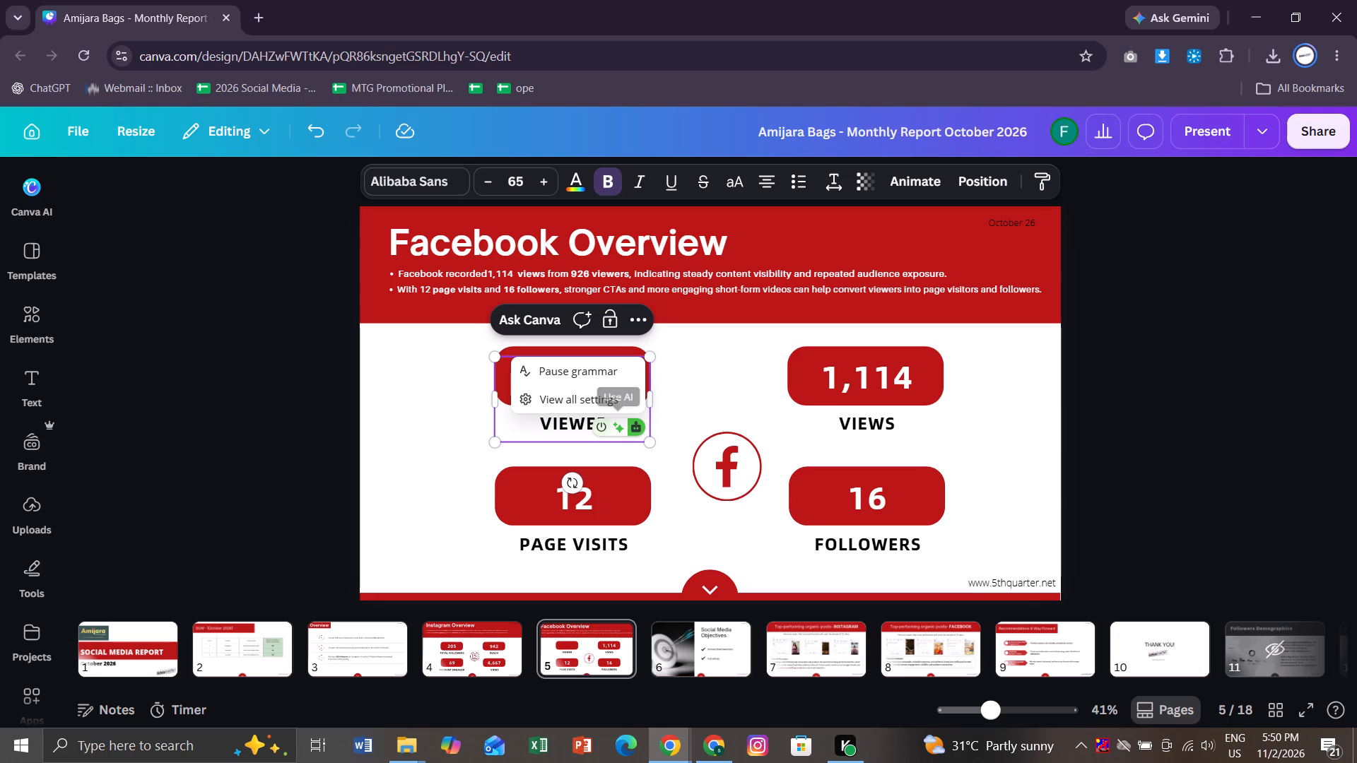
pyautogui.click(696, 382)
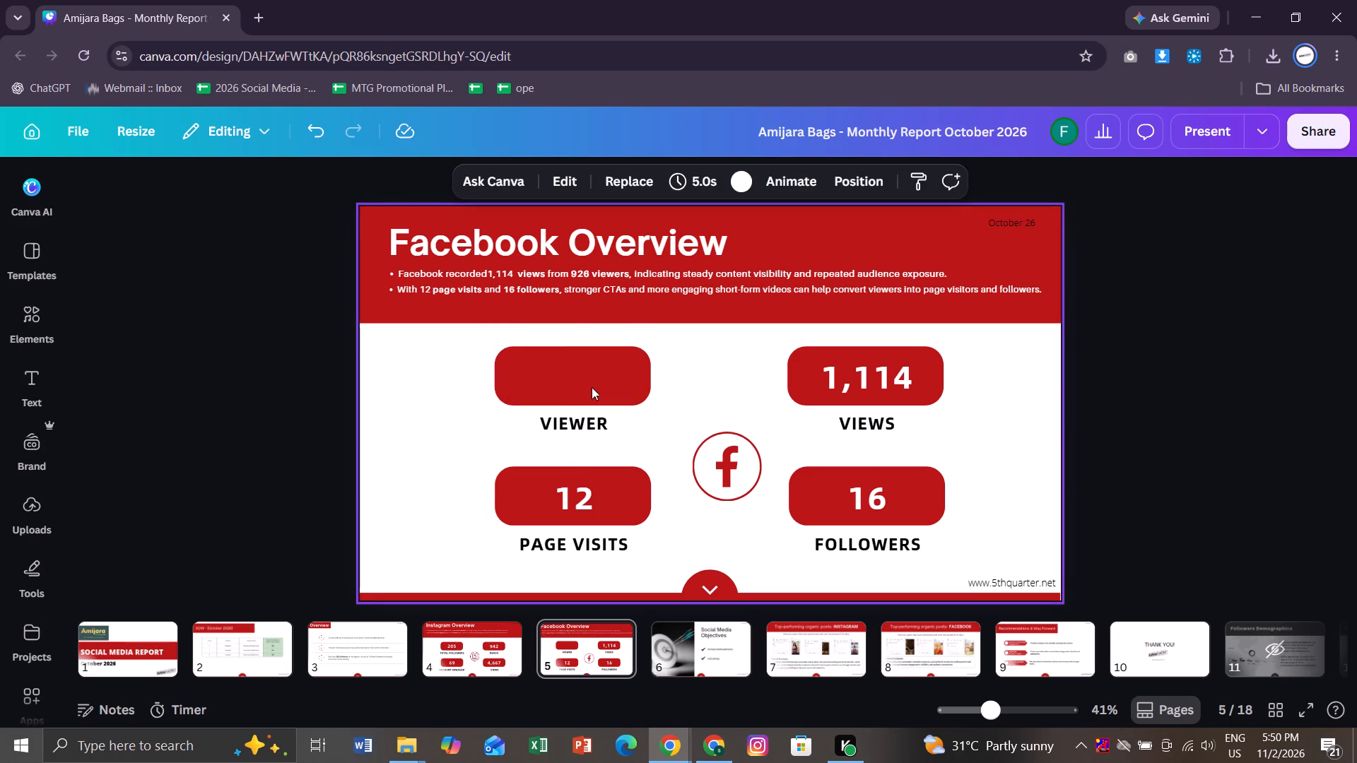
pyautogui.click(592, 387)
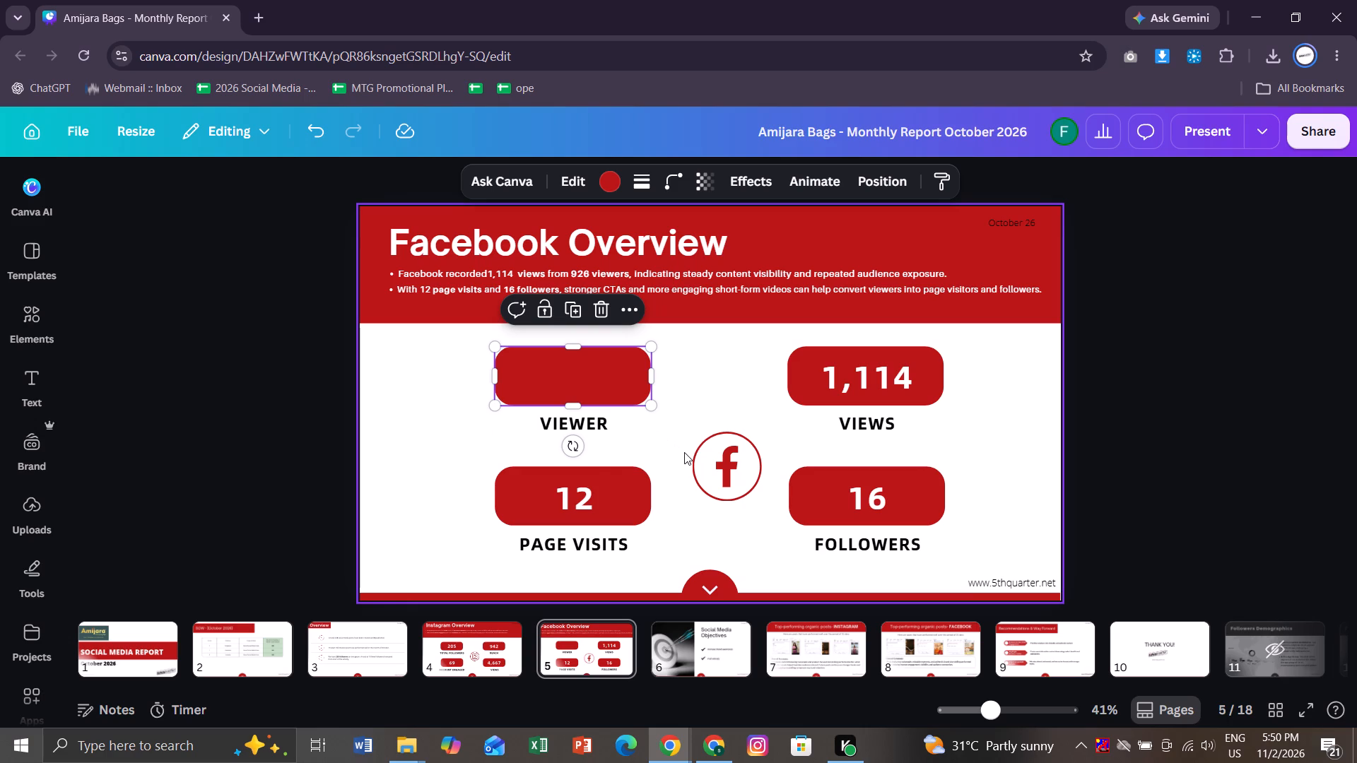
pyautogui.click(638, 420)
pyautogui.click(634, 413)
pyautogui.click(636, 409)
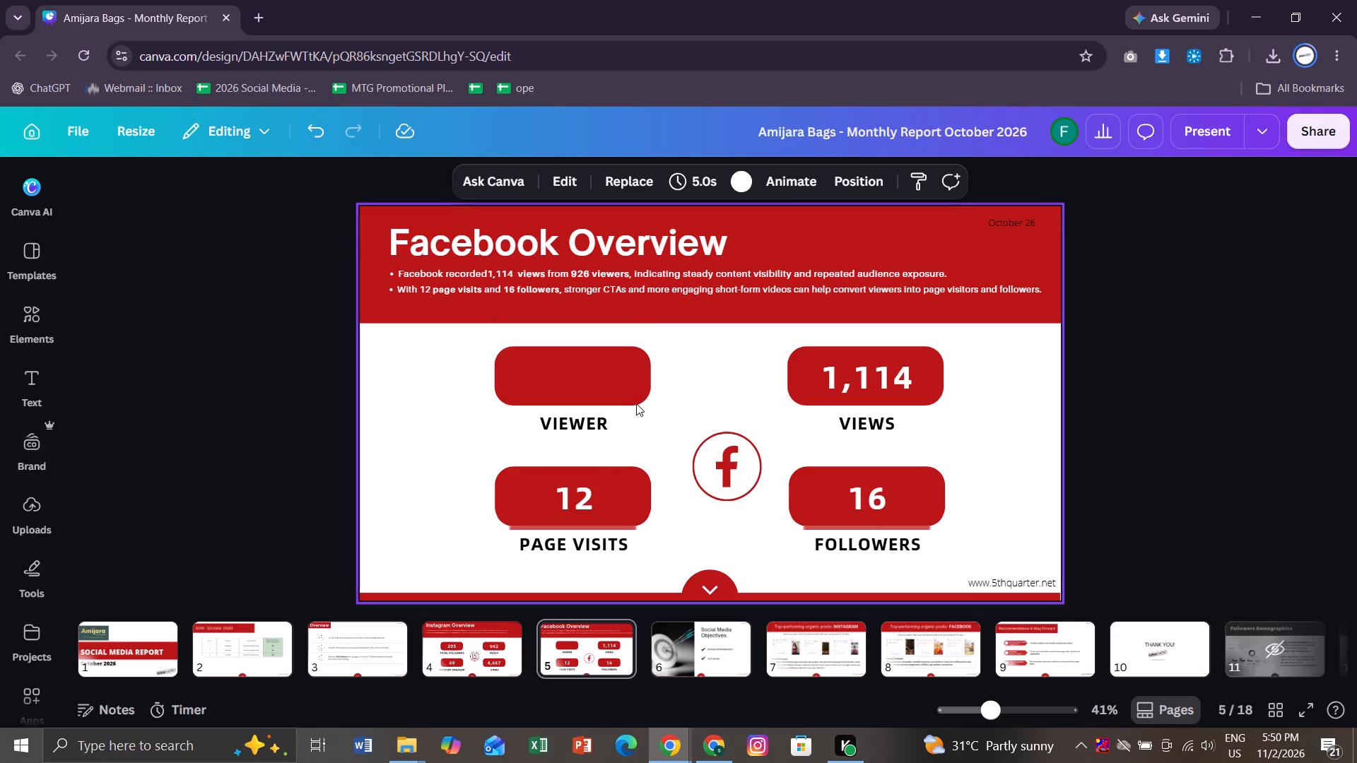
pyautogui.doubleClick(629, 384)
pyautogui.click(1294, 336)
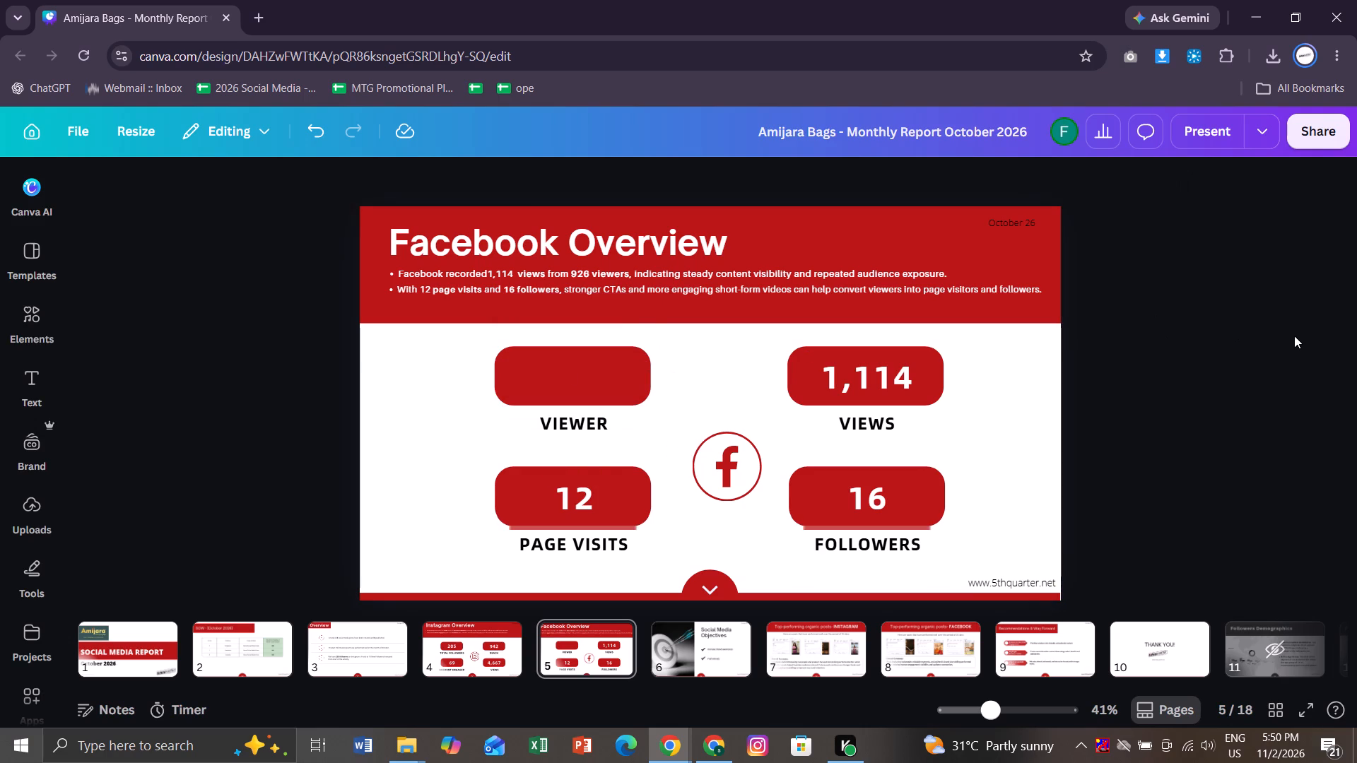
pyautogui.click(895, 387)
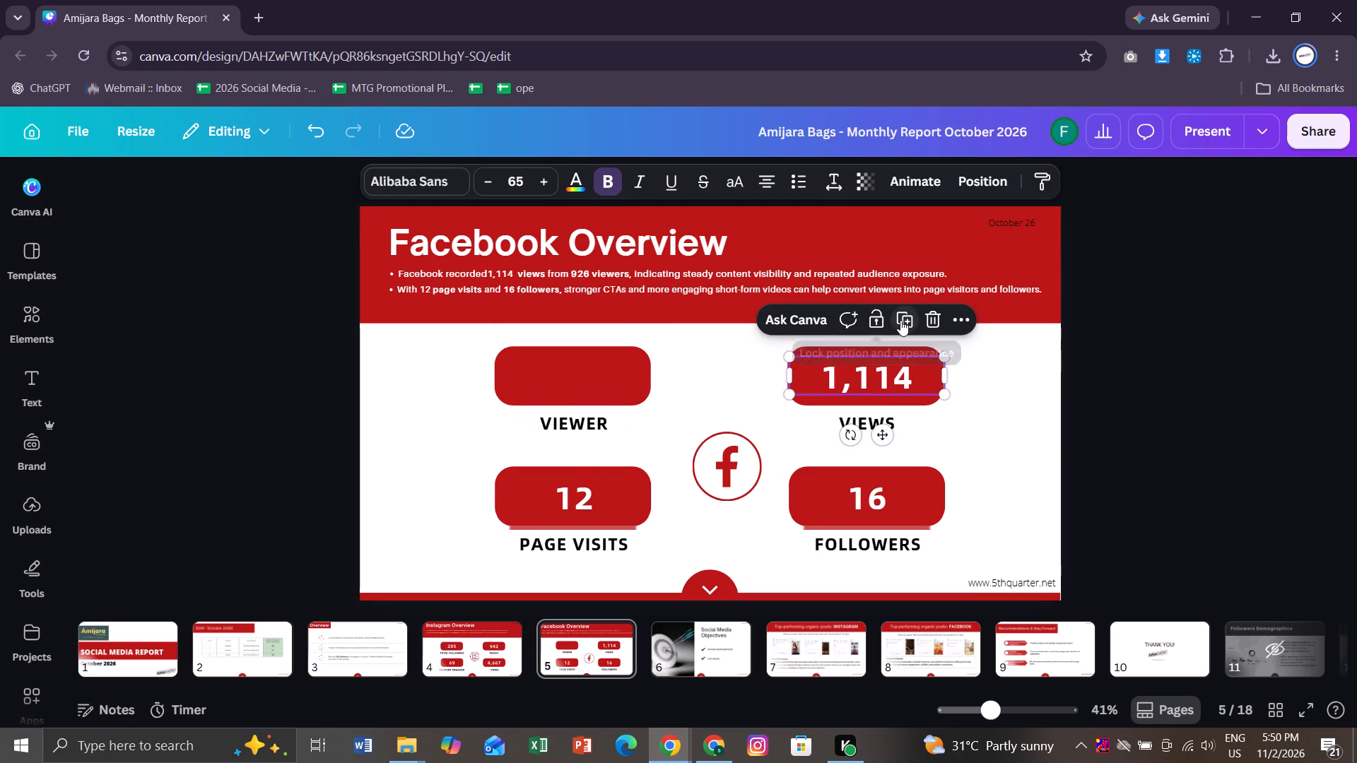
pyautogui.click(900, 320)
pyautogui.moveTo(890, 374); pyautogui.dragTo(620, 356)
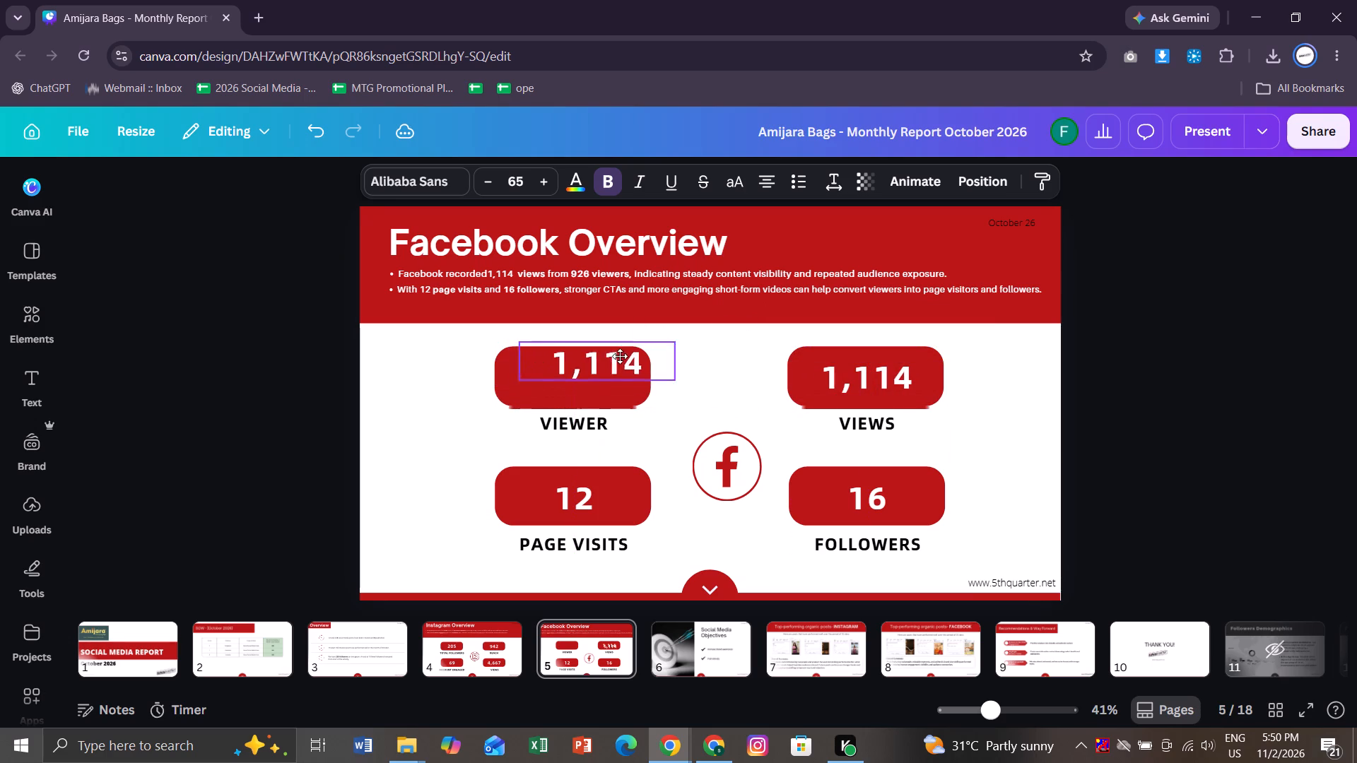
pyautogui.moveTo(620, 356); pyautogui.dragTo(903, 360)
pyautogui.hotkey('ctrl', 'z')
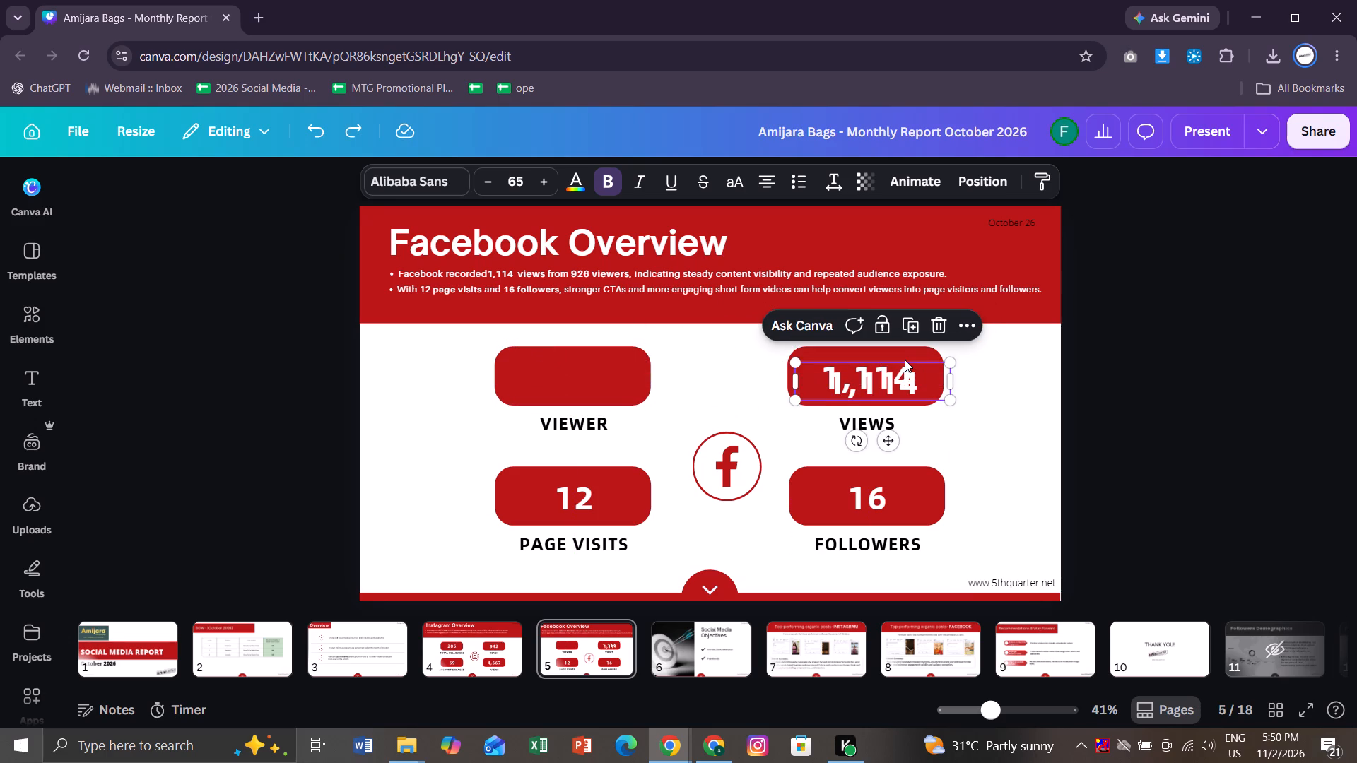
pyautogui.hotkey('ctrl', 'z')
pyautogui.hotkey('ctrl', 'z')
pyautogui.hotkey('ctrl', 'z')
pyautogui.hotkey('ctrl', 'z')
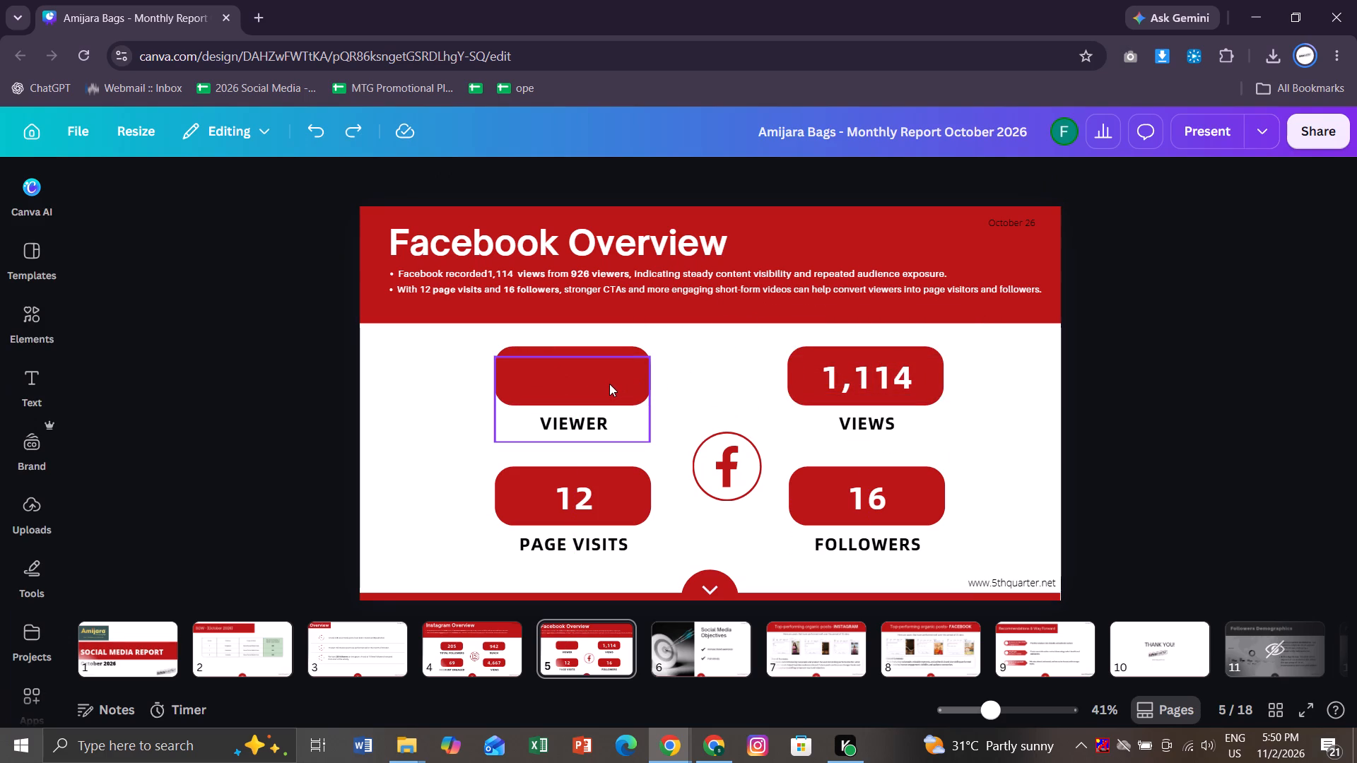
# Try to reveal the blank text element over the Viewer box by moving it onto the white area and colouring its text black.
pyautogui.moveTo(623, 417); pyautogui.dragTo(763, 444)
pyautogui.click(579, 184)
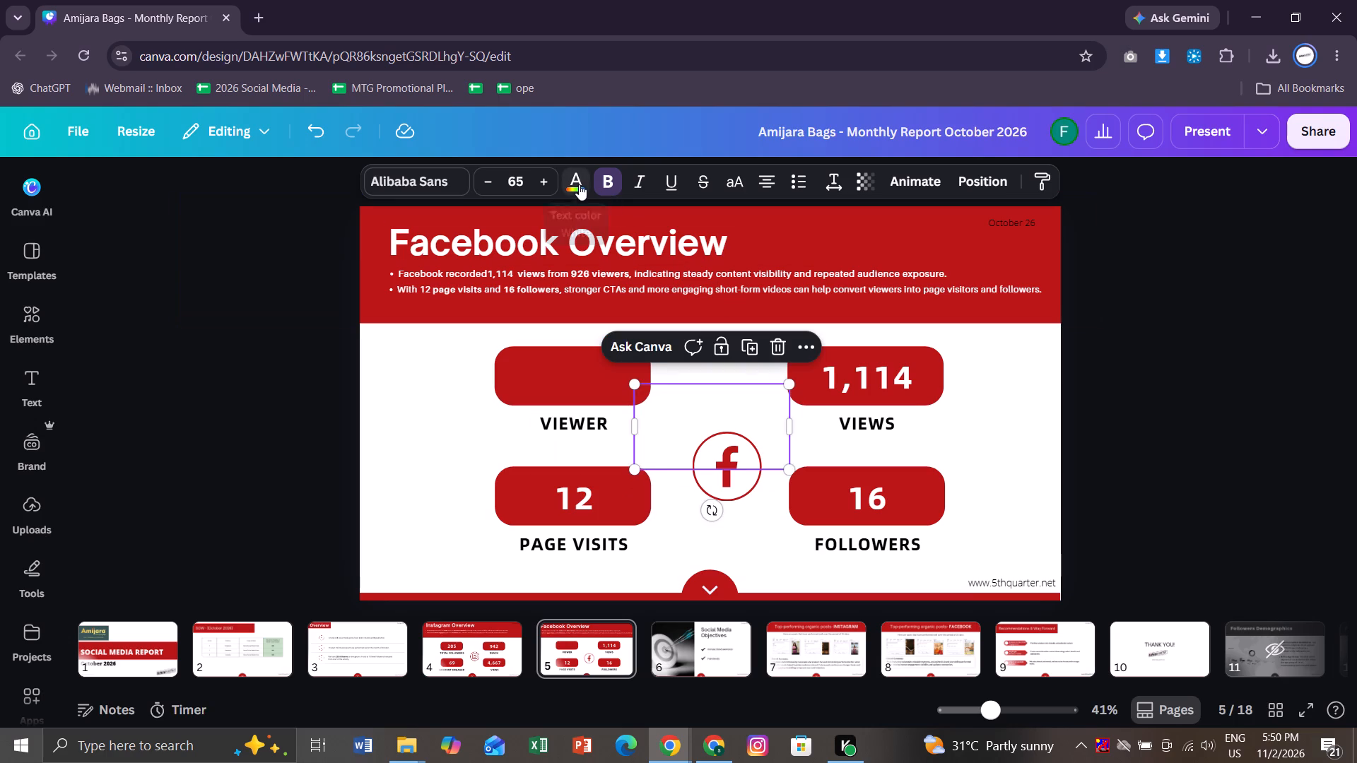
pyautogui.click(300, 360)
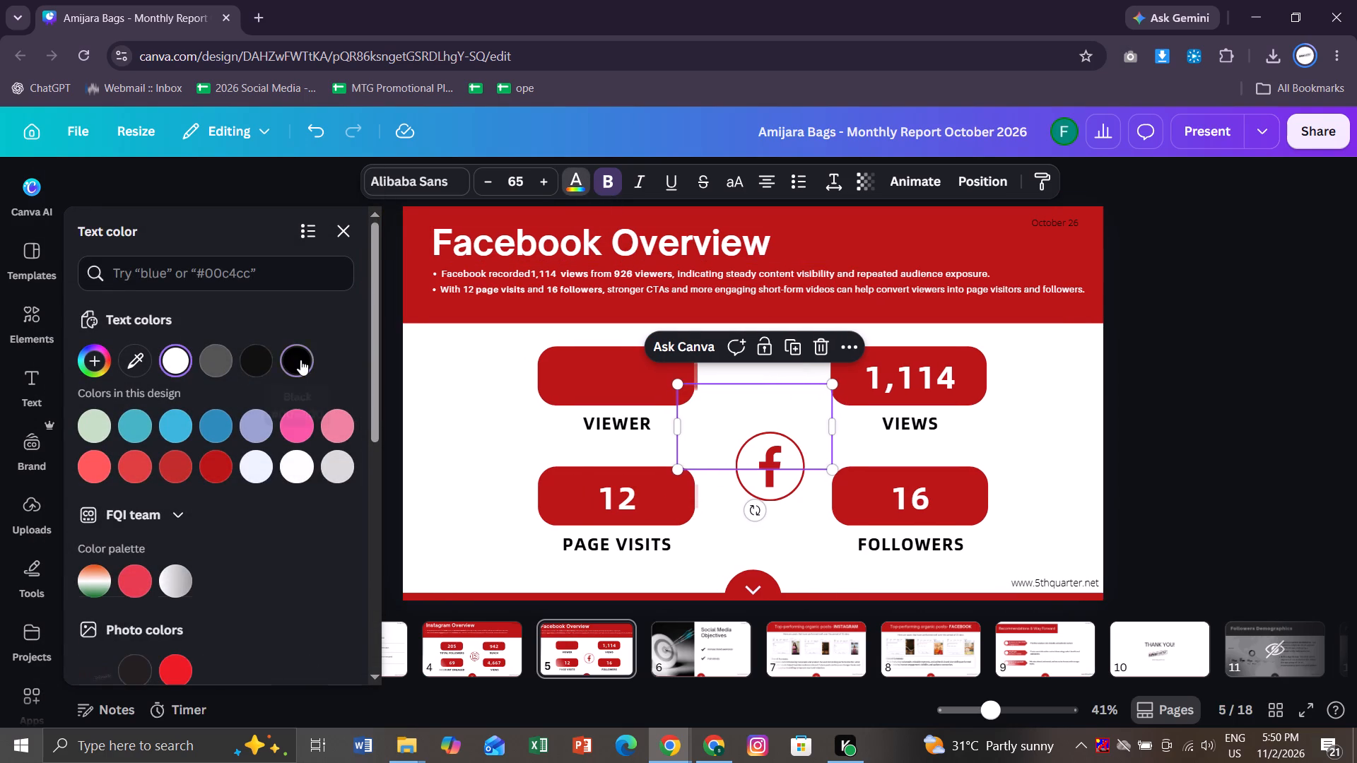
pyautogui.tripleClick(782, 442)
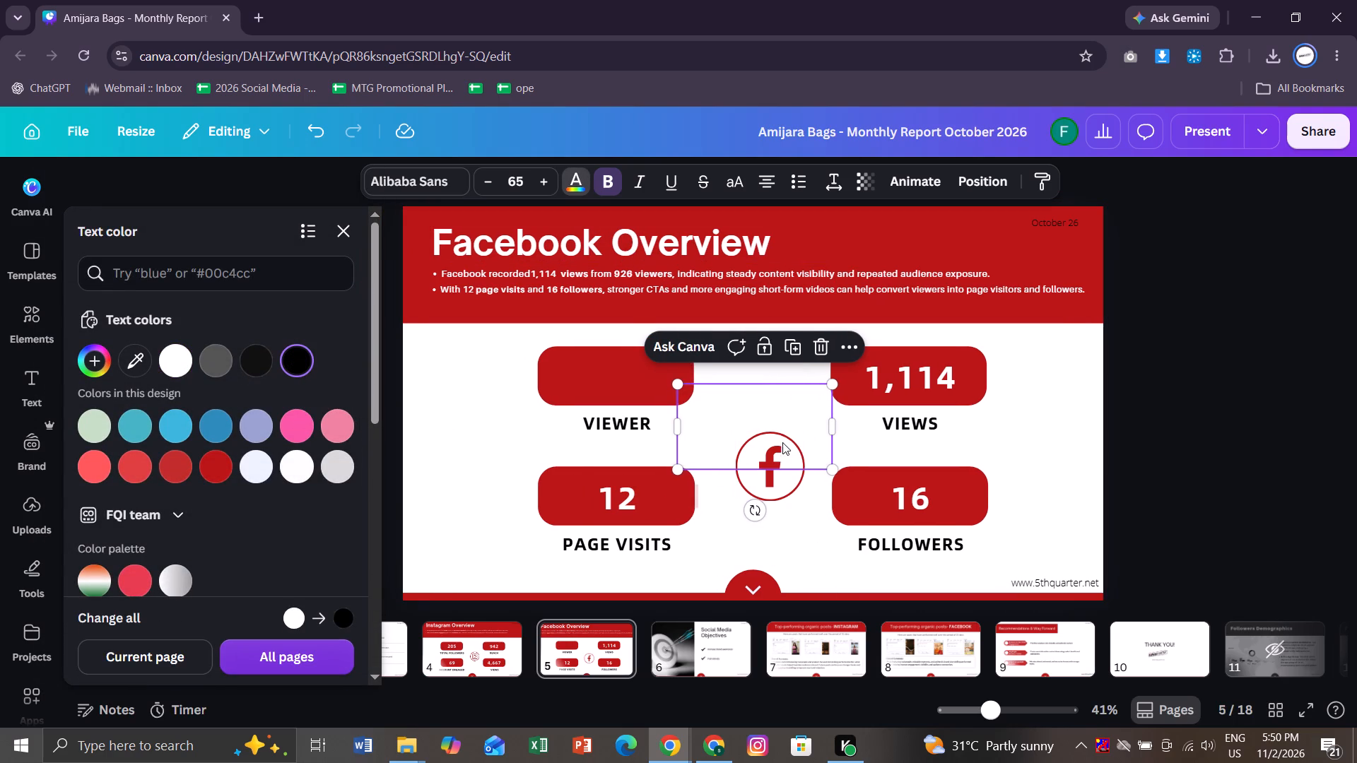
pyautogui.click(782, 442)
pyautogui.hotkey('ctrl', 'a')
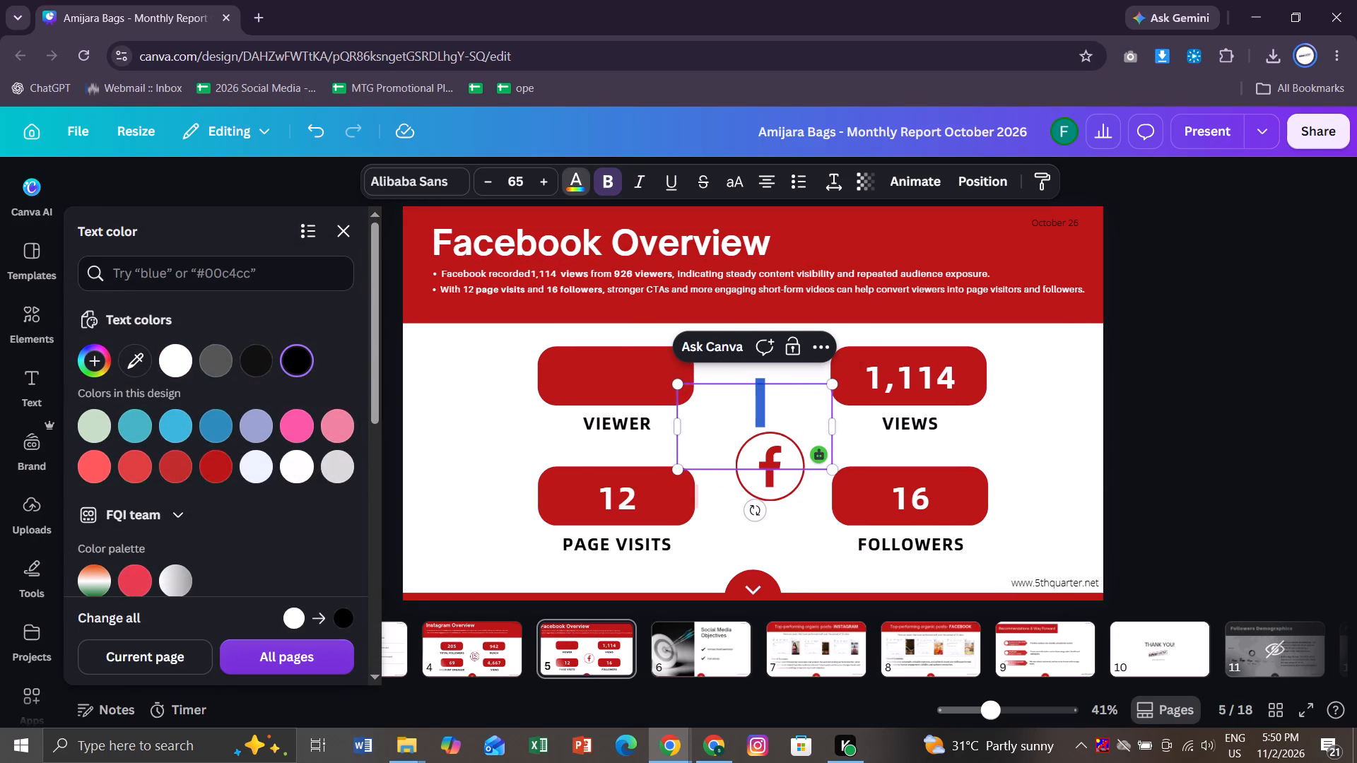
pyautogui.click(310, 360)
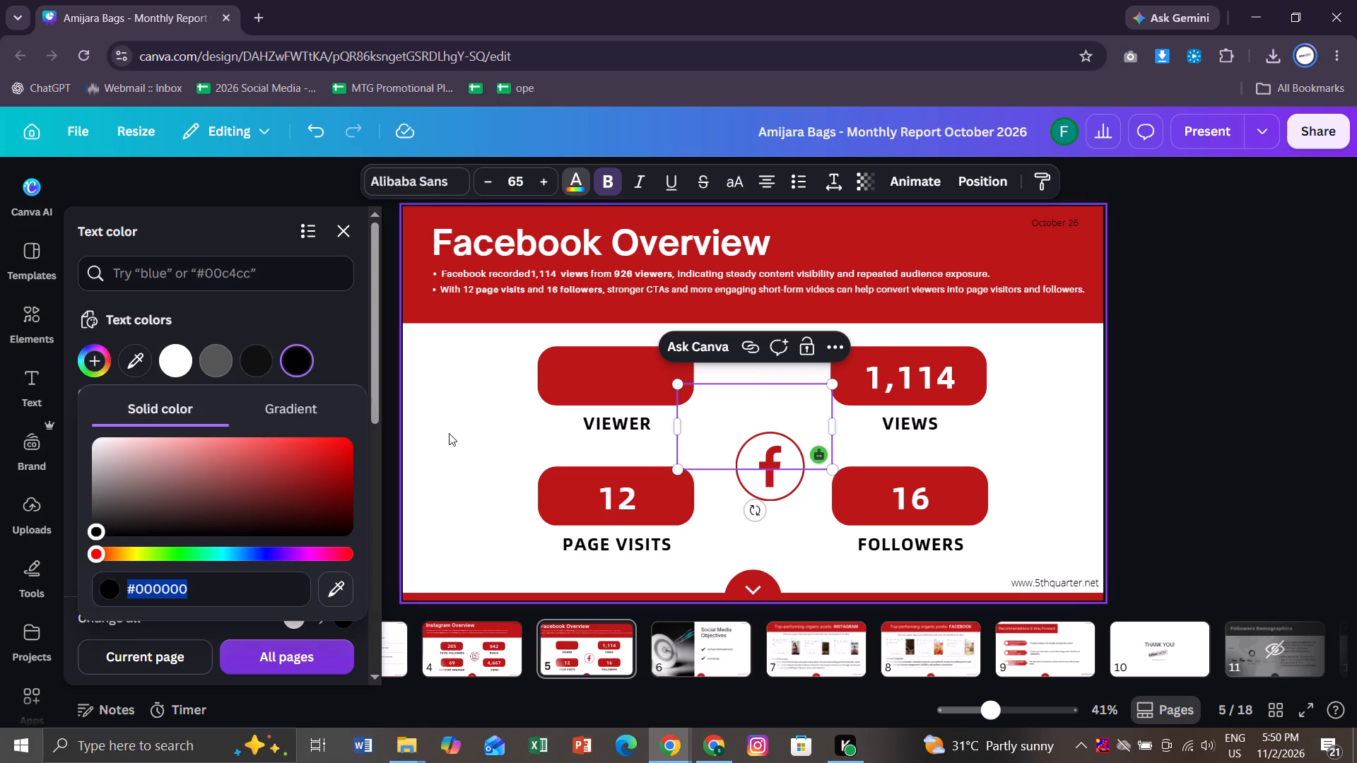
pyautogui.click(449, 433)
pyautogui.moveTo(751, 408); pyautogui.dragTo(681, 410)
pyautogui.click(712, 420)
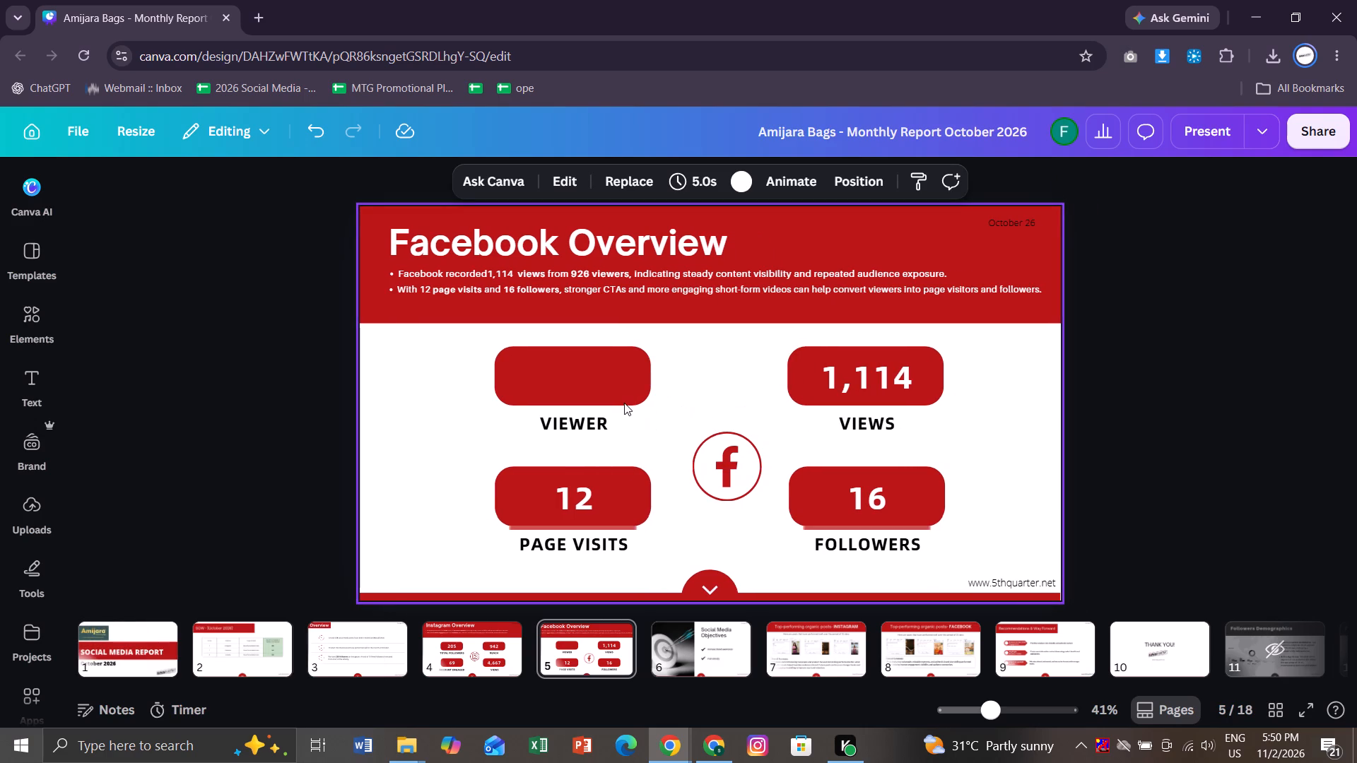
# Examine the Facebook Overview page's layers for a leftover blank text element.
pyautogui.click(853, 179)
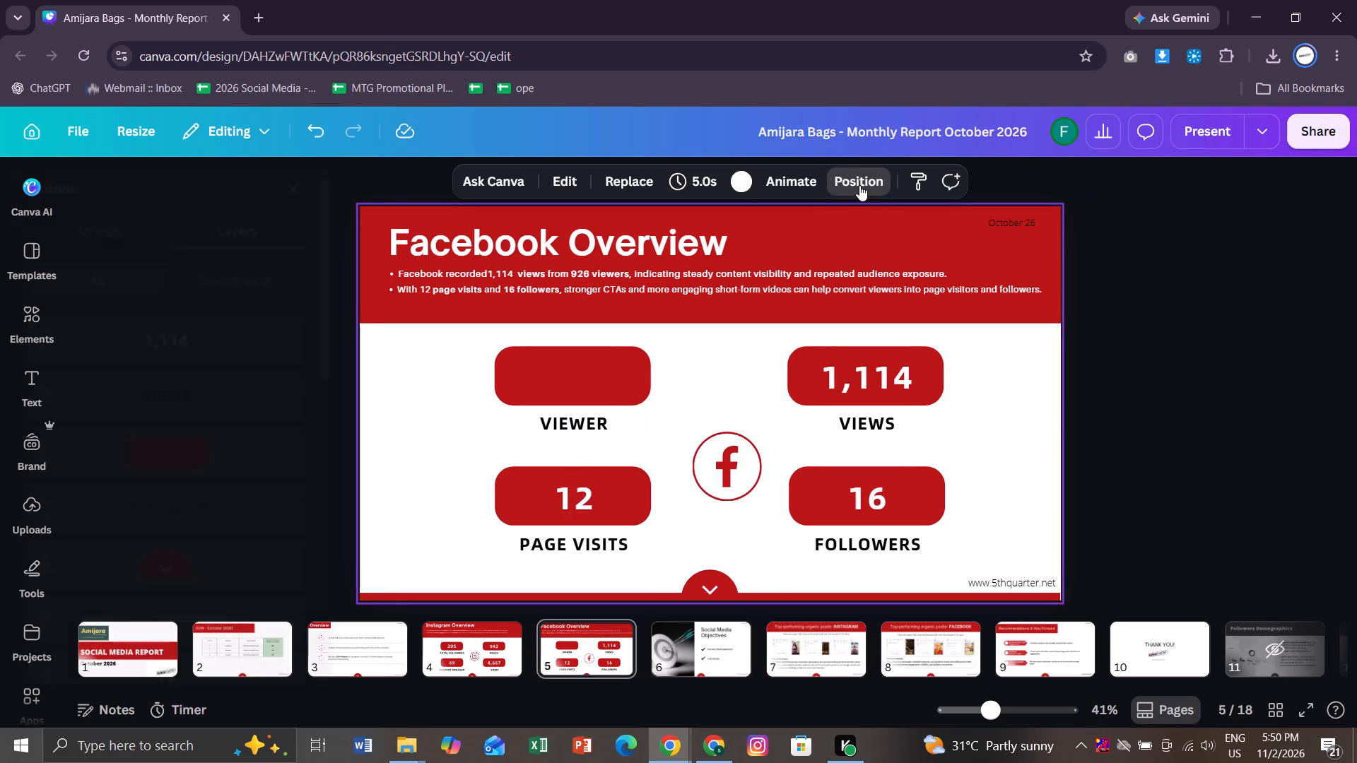
pyautogui.scroll(4, 184, 499)
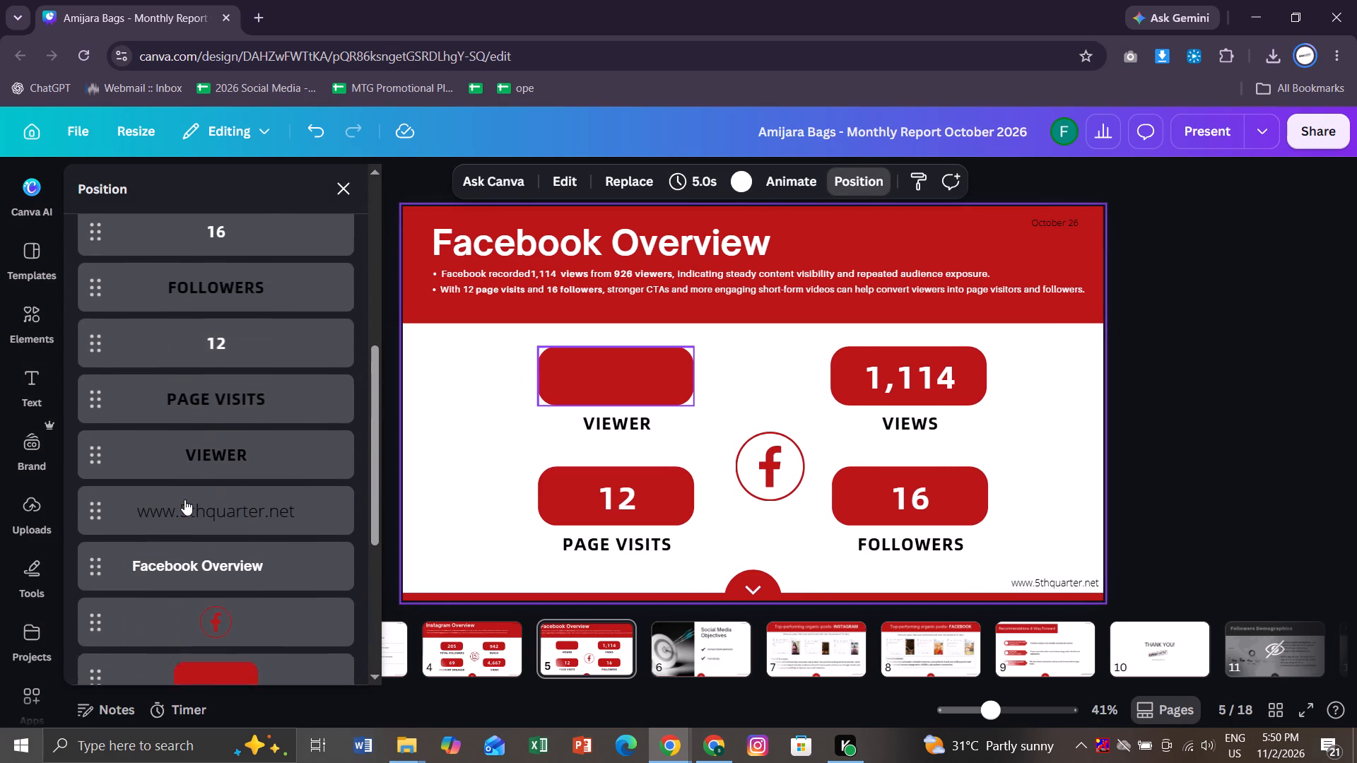
pyautogui.scroll(8, 211, 520)
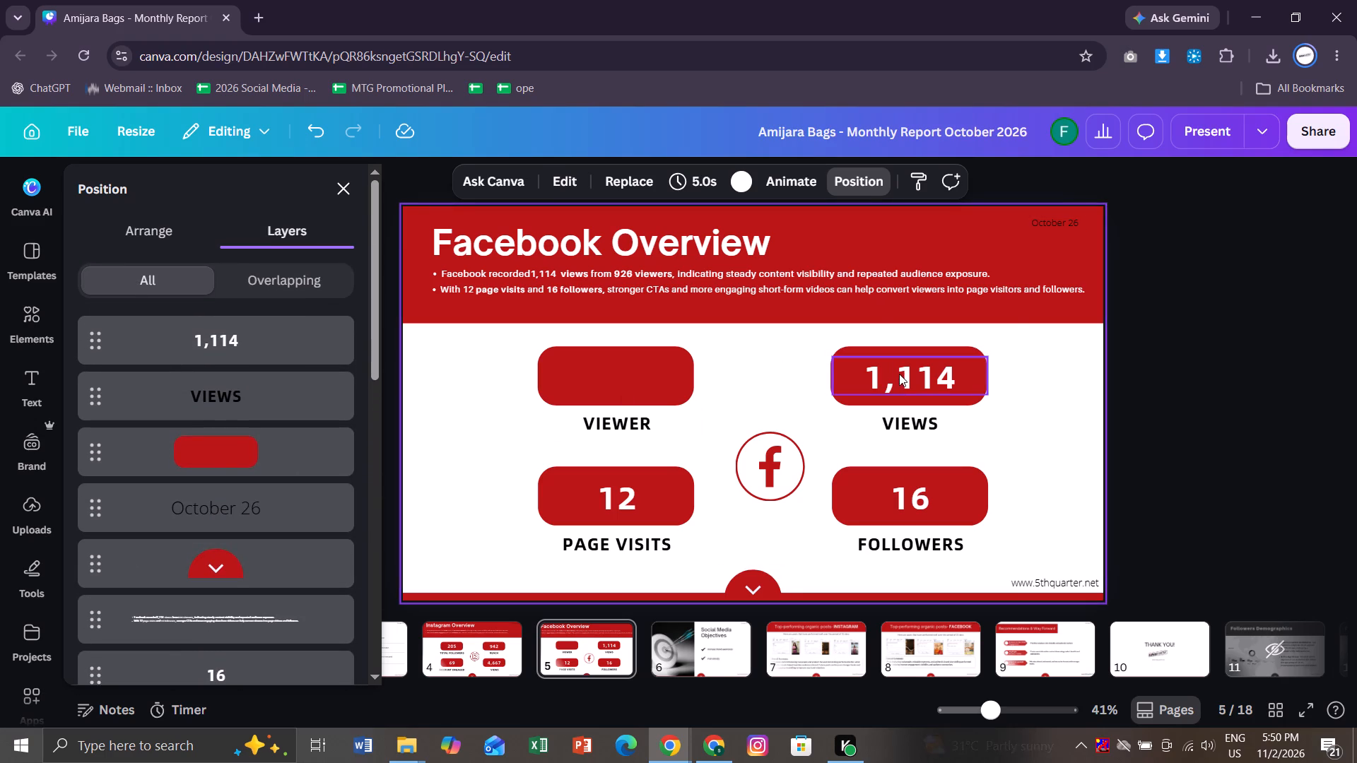
# Duplicate the Views number onto the empty Viewer box and replace the duplicate's text with 393, copied from the Facebook Results insights.
pyautogui.click(899, 376)
pyautogui.click(946, 320)
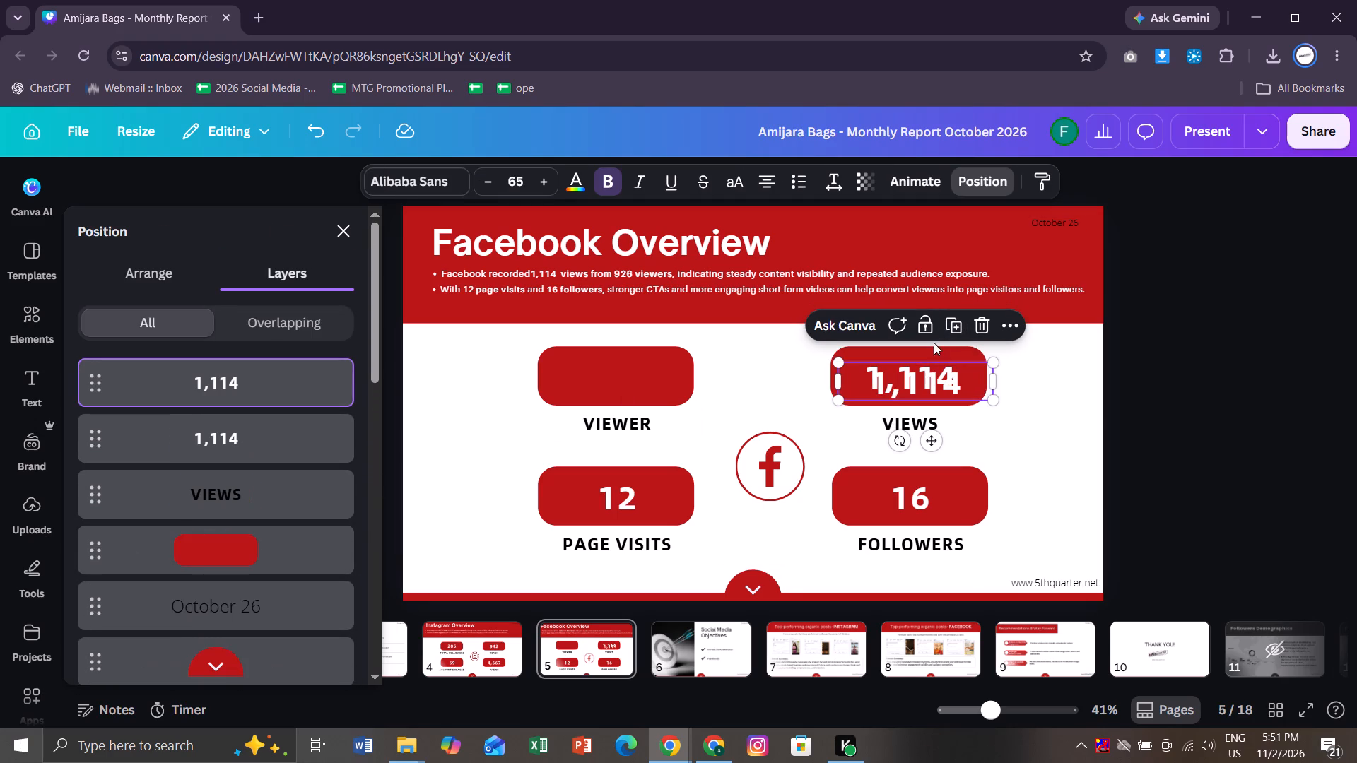
pyautogui.moveTo(926, 374); pyautogui.dragTo(634, 373)
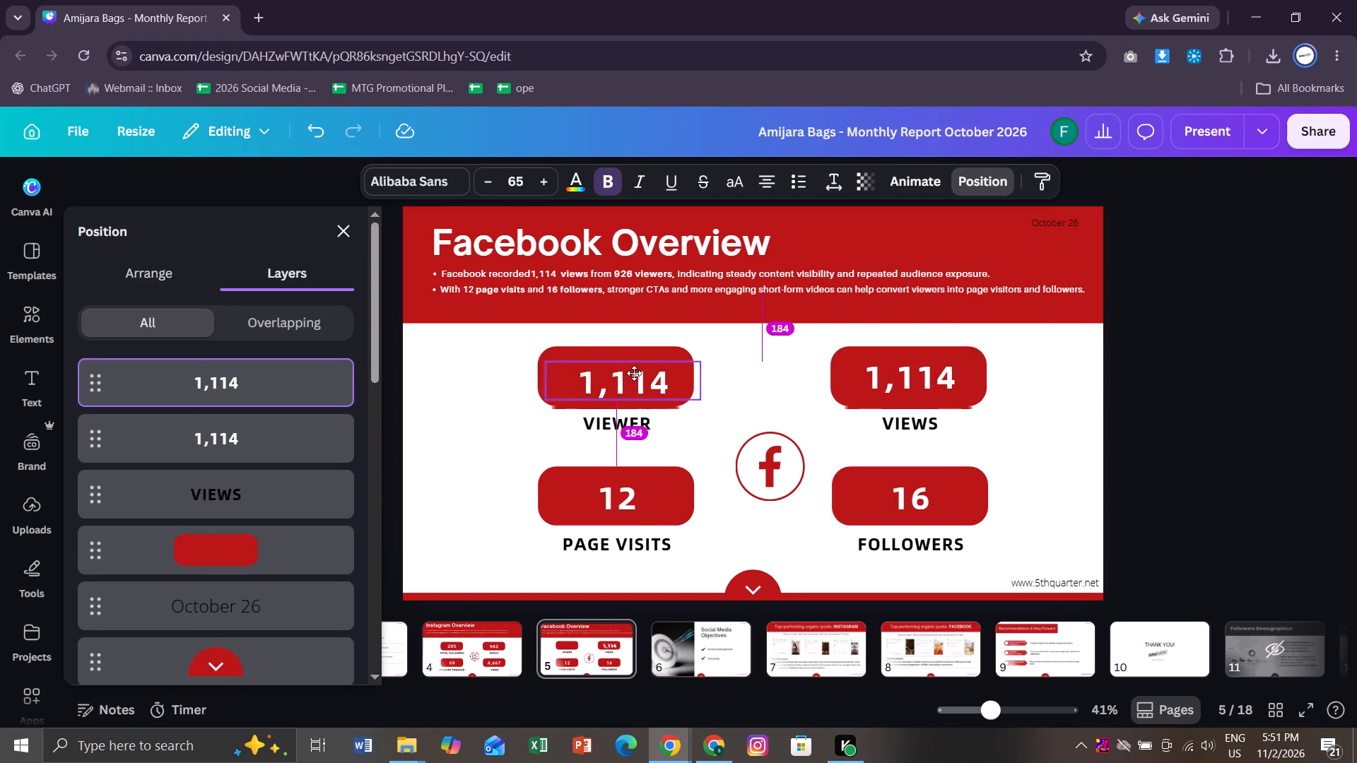
pyautogui.moveTo(634, 373); pyautogui.dragTo(627, 366)
pyautogui.doubleClick(638, 377)
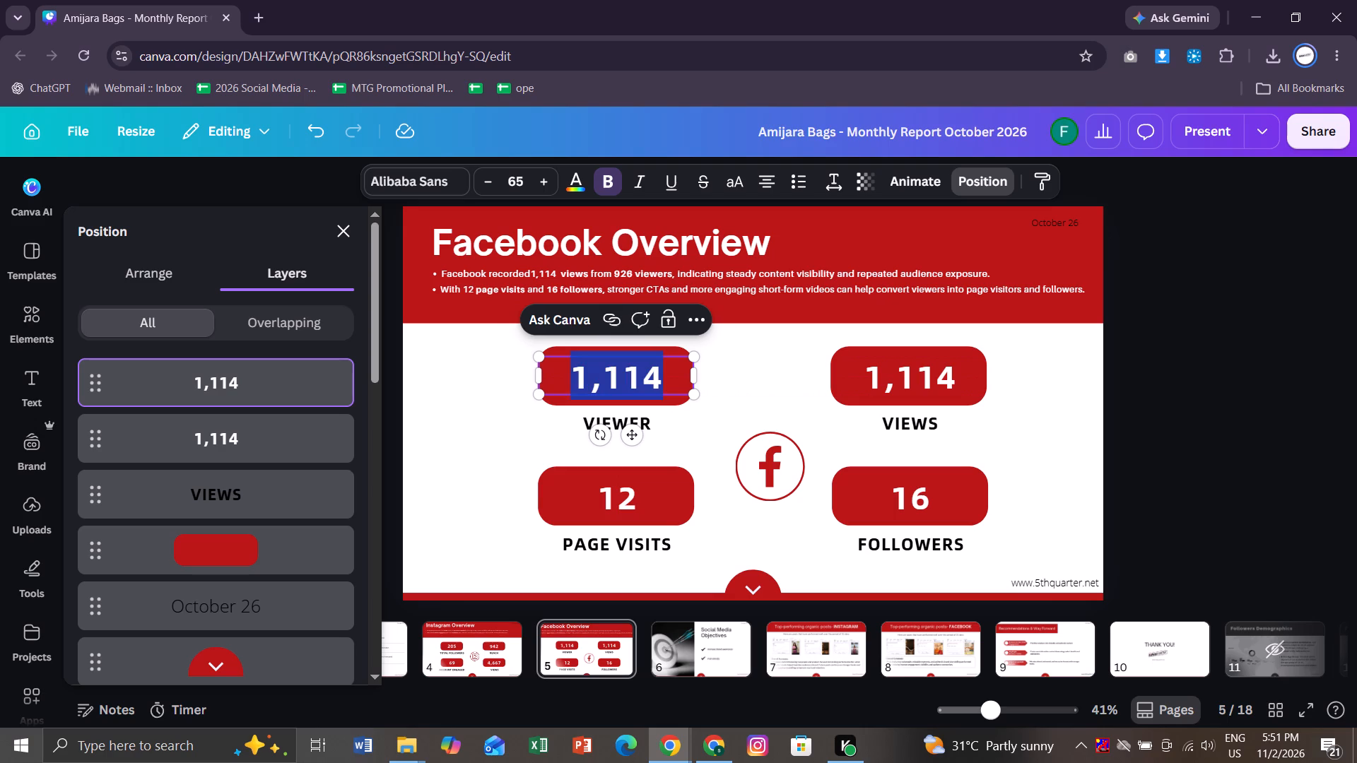
pyautogui.hotkey('alt', 'Tab')
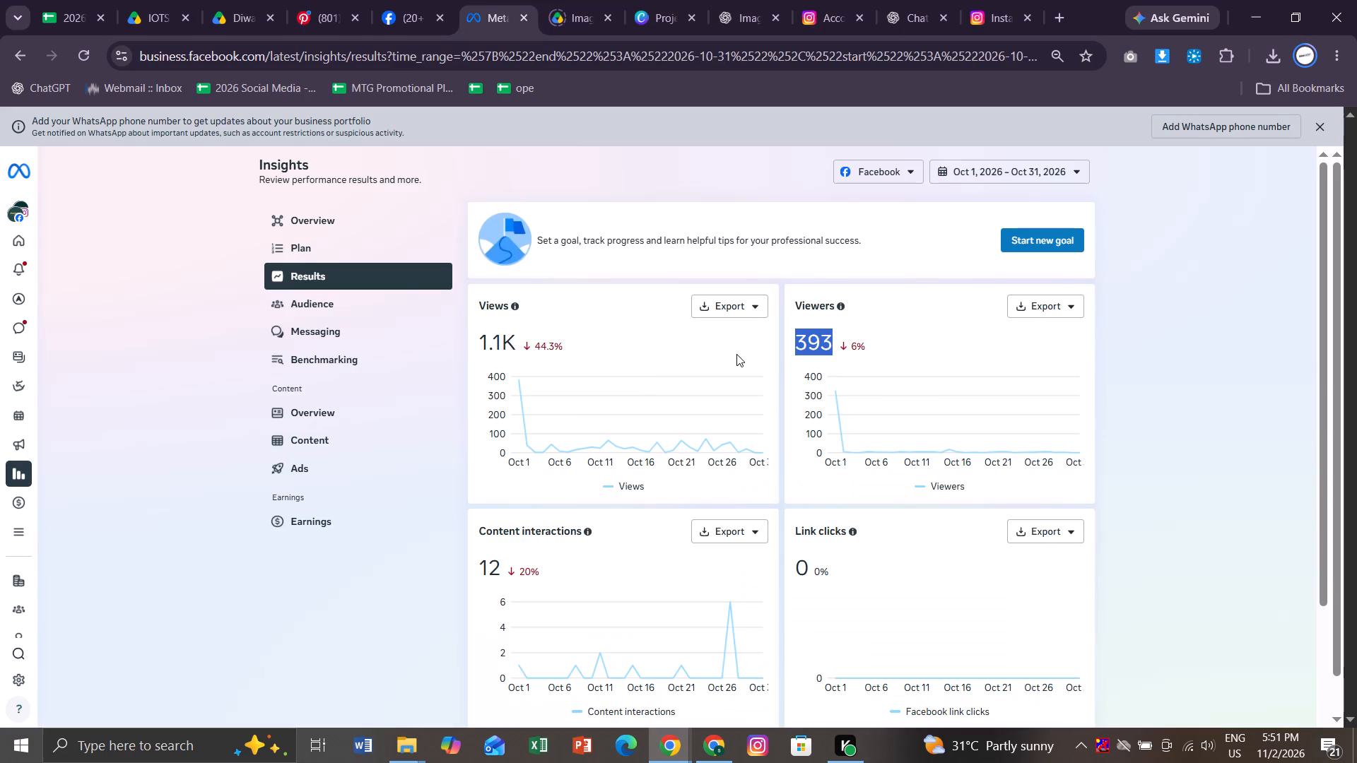
pyautogui.hotkey('ctrl', 'c')
pyautogui.hotkey('ctrl', 'c')
pyautogui.hotkey('alt', 'Tab')
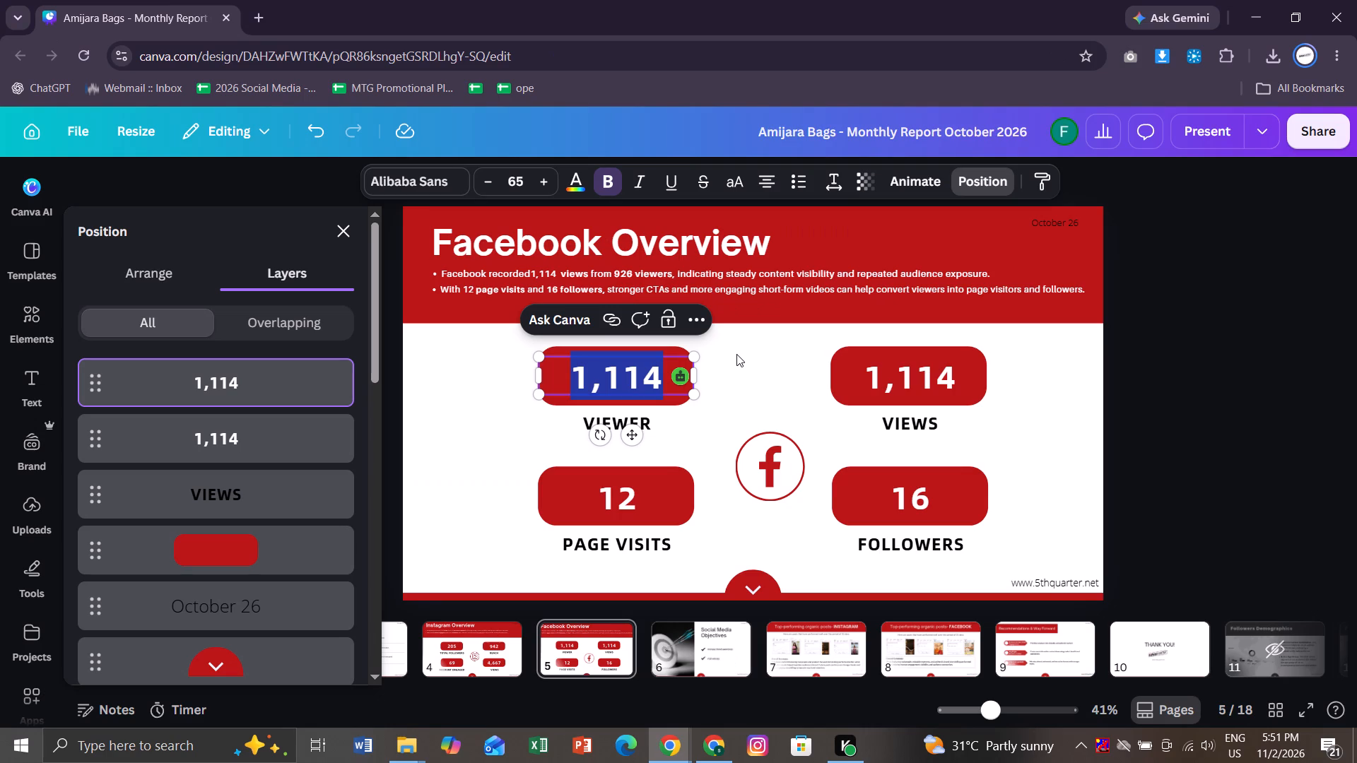
pyautogui.hotkey('ctrl', 'v')
pyautogui.click(736, 356)
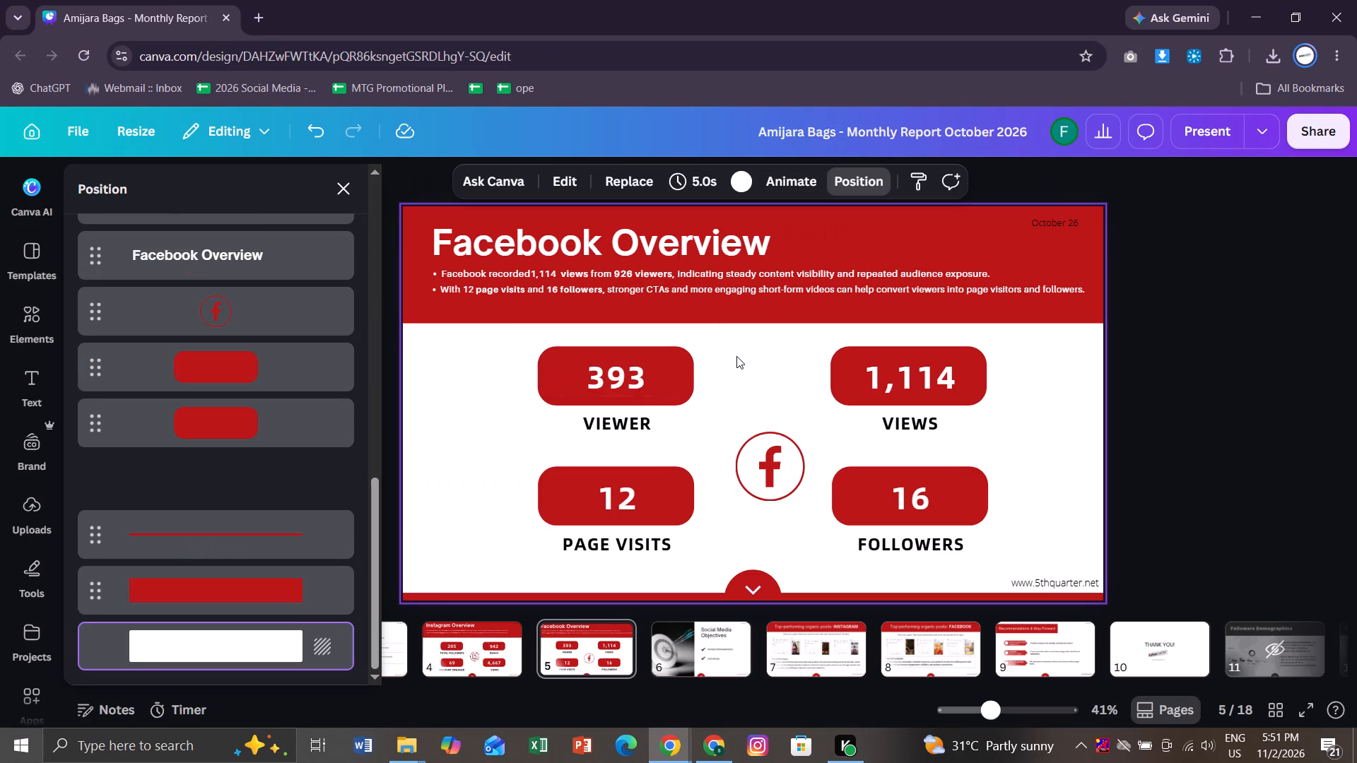
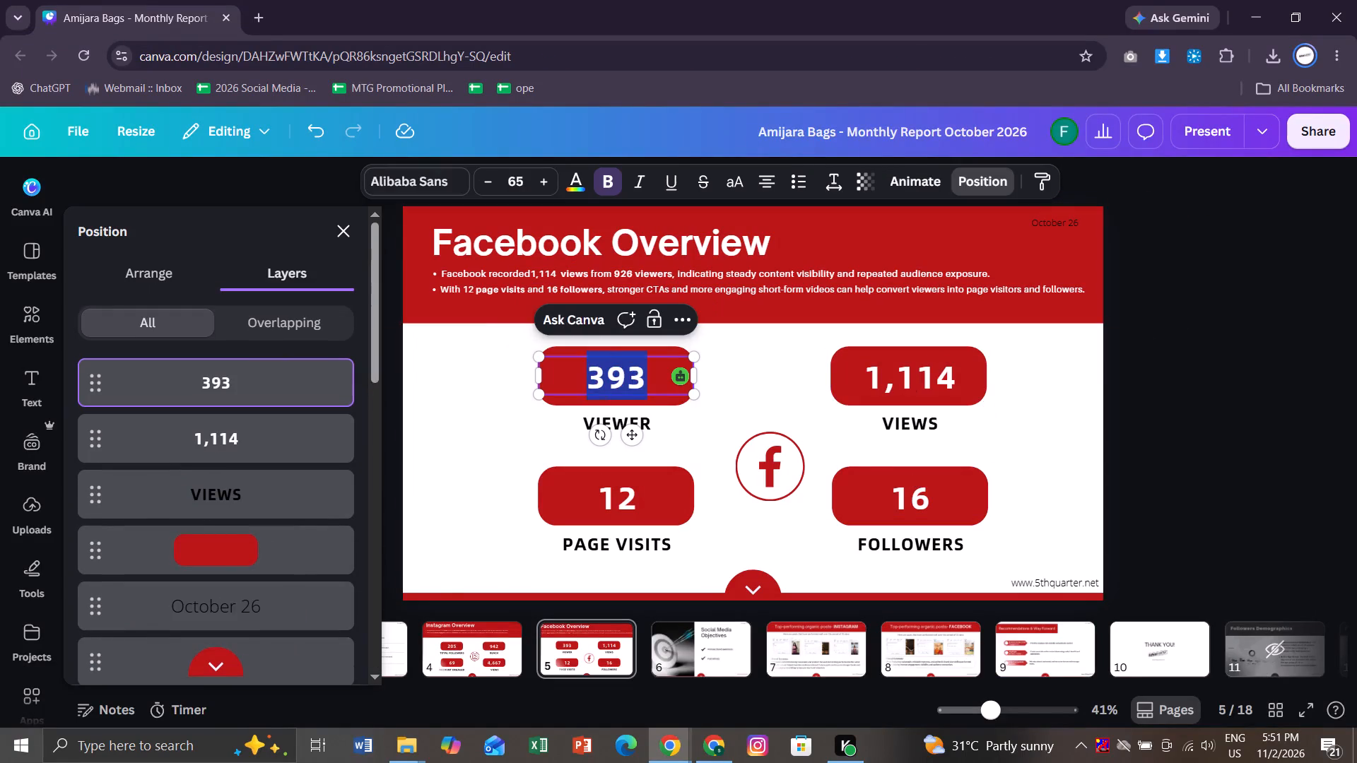
# Replace the viewers figure in the Facebook Overview page's first bullet with 393, copied from the VIEWER box.
pyautogui.moveTo(592, 382); pyautogui.dragTo(583, 384)
pyautogui.hotkey('ctrl', 'c')
pyautogui.hotkey('ctrl', 'c')
pyautogui.doubleClick(621, 266)
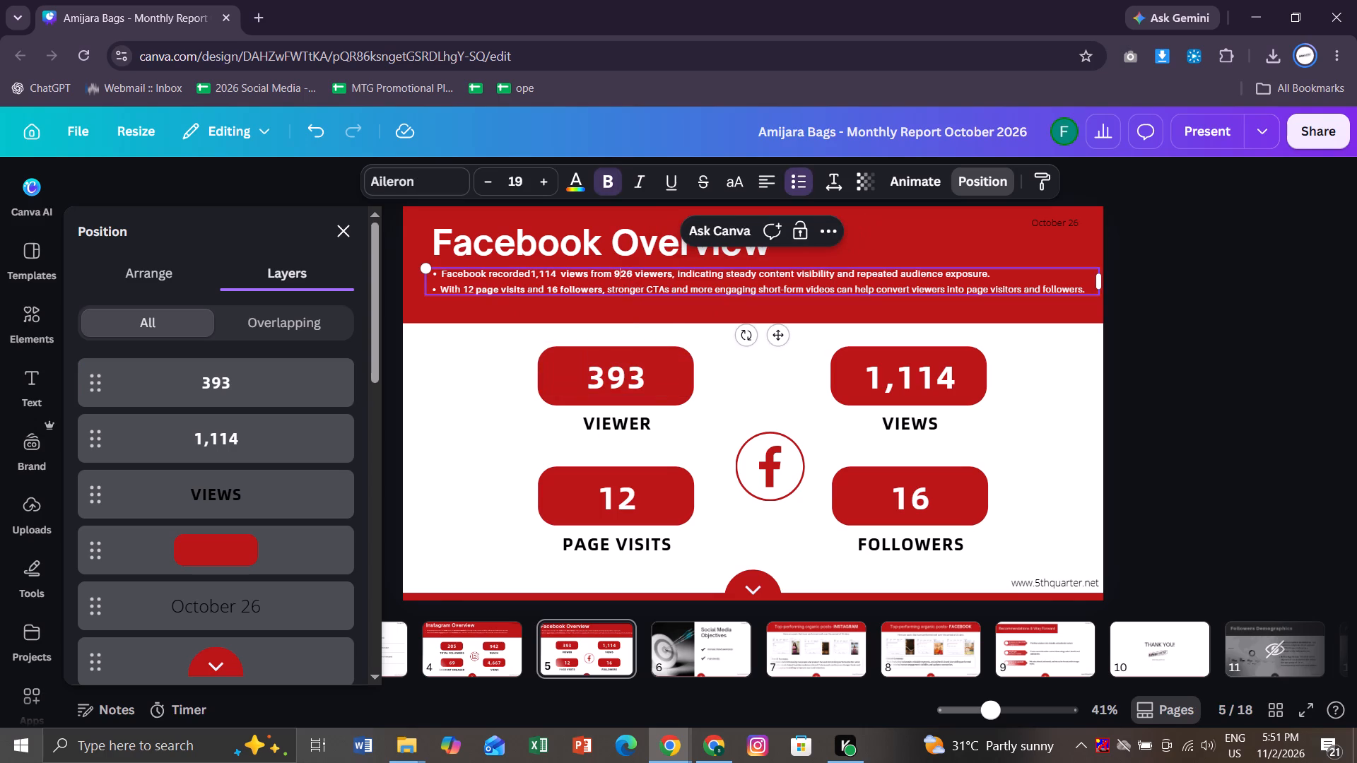
pyautogui.click(629, 279)
pyautogui.moveTo(633, 273); pyautogui.dragTo(614, 274)
pyautogui.hotkey('ctrl', 'v')
pyautogui.click(700, 324)
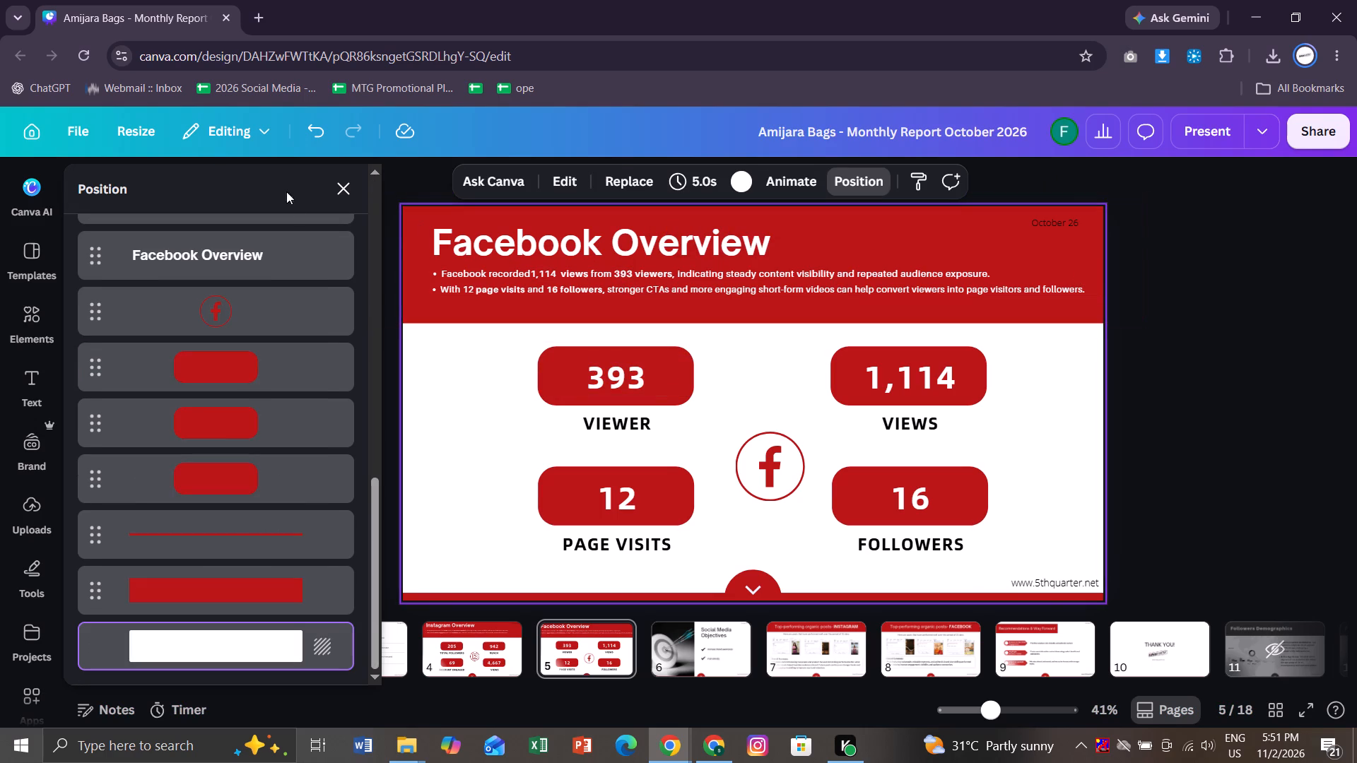
pyautogui.click(339, 185)
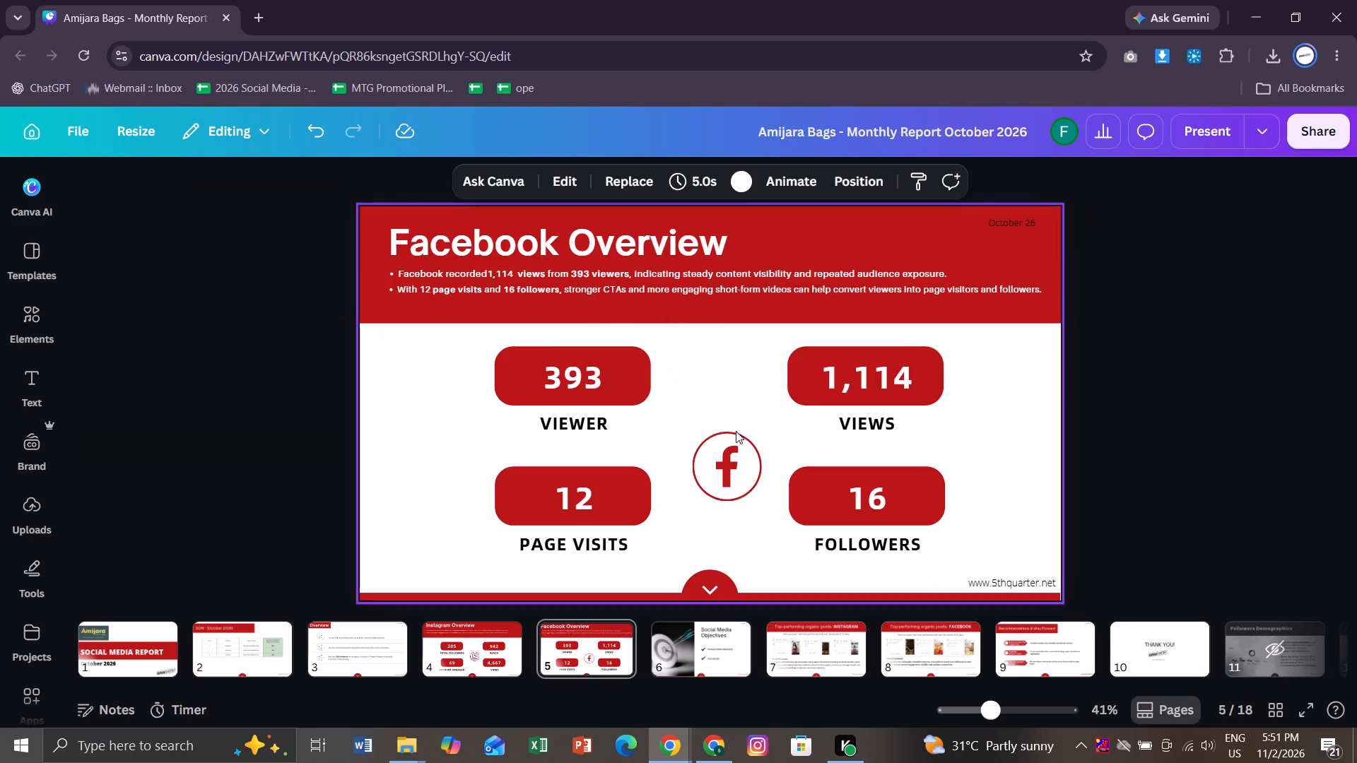
# Clear all the Overall Summary text on page 7, the Instagram top-performing organic posts page.
pyautogui.click(710, 646)
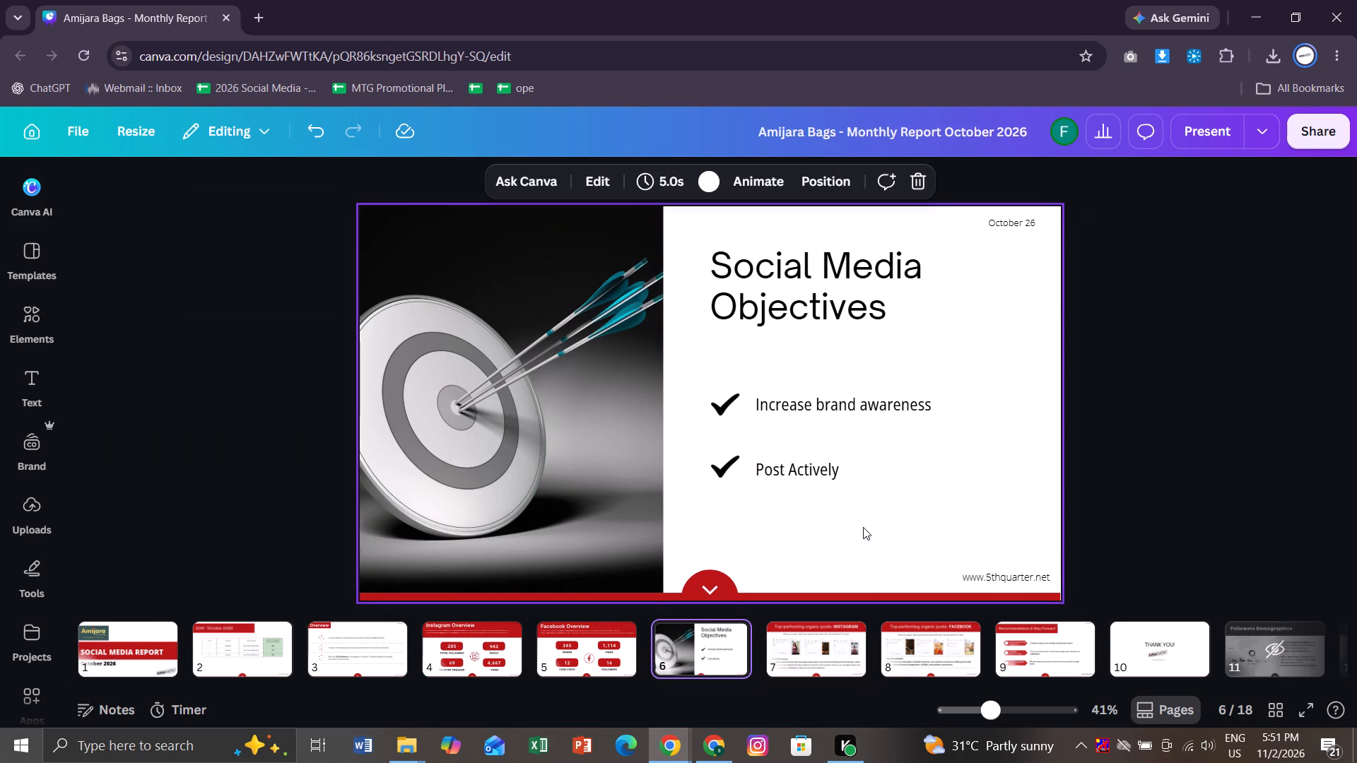
pyautogui.click(795, 644)
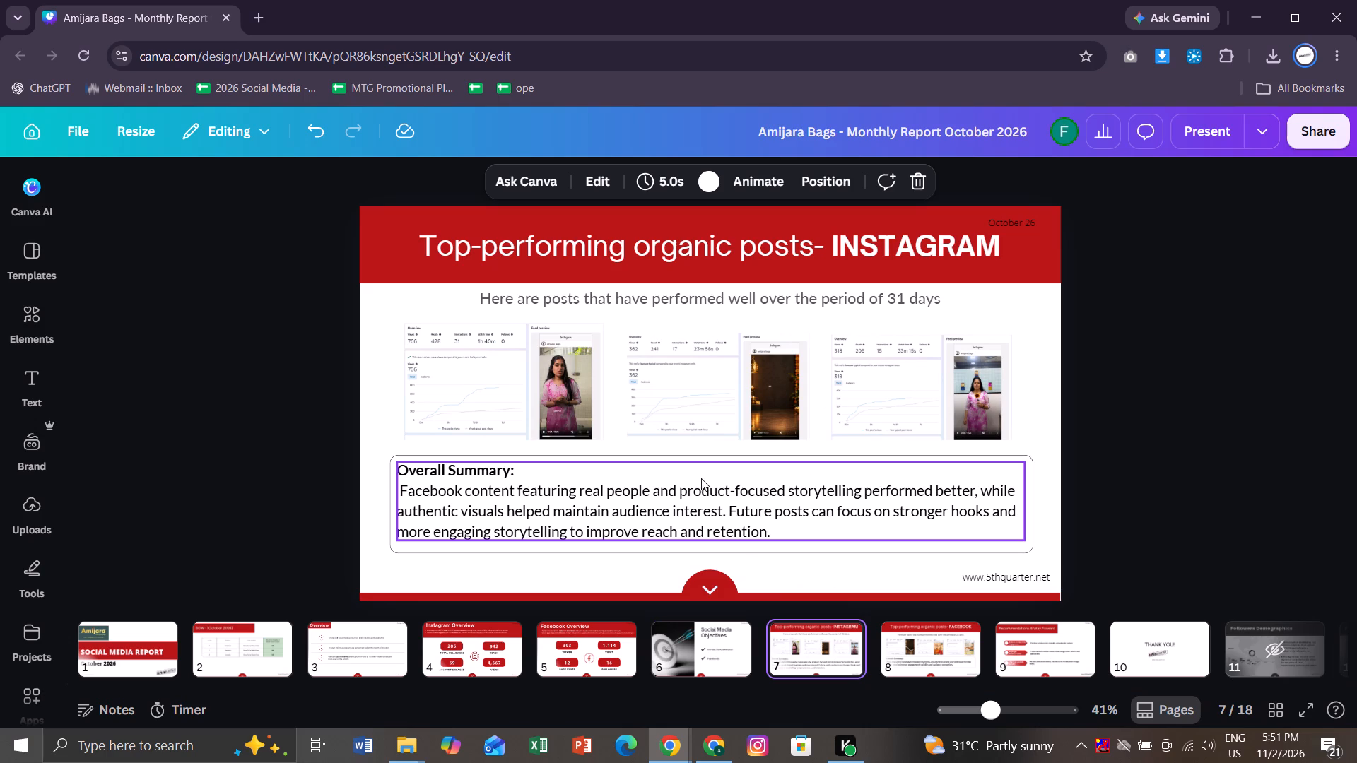
pyautogui.click(665, 528)
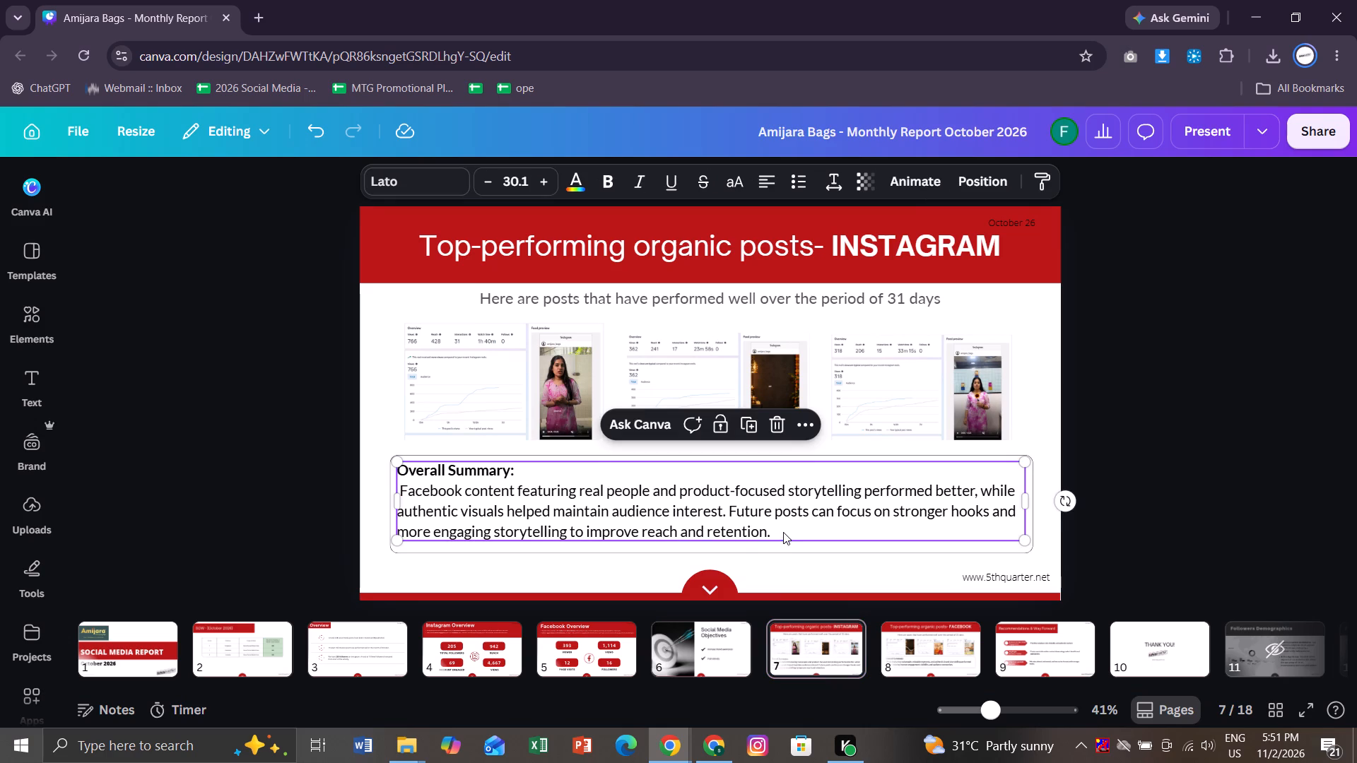
pyautogui.moveTo(783, 530); pyautogui.dragTo(763, 530)
pyautogui.hotkey('ctrl', 'z')
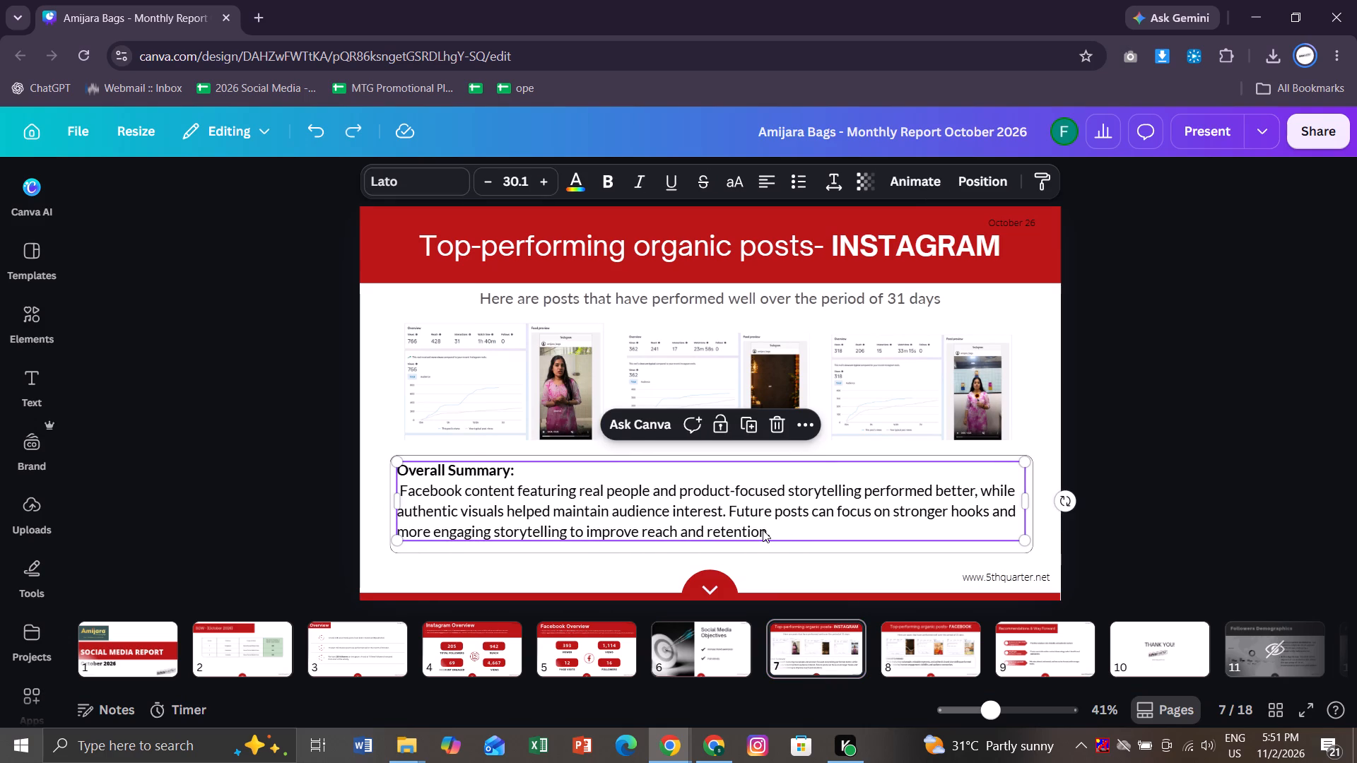
pyautogui.doubleClick(763, 530)
pyautogui.doubleClick(770, 528)
pyautogui.moveTo(776, 535); pyautogui.dragTo(358, 478)
pyautogui.doubleClick(428, 469)
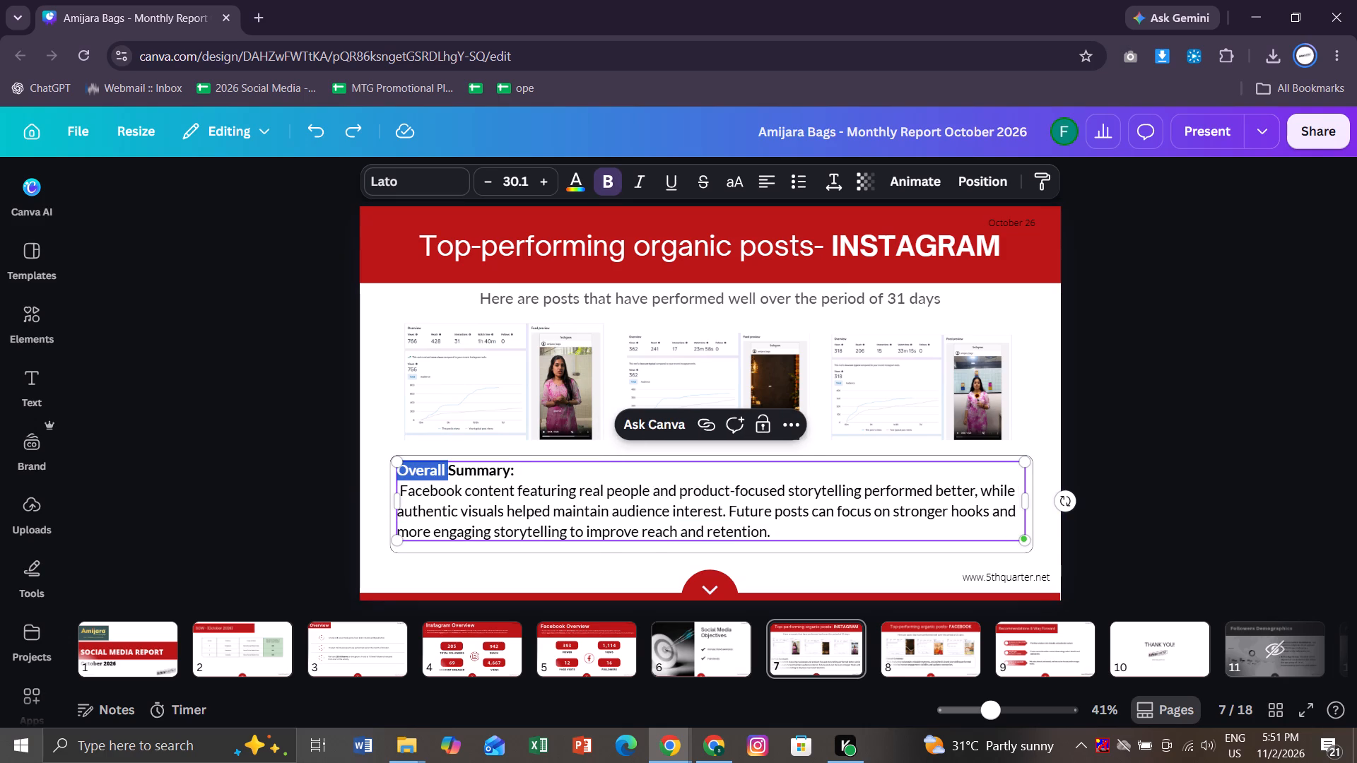
pyautogui.hotkey('ctrl', 'a')
pyautogui.press('BackSpace')
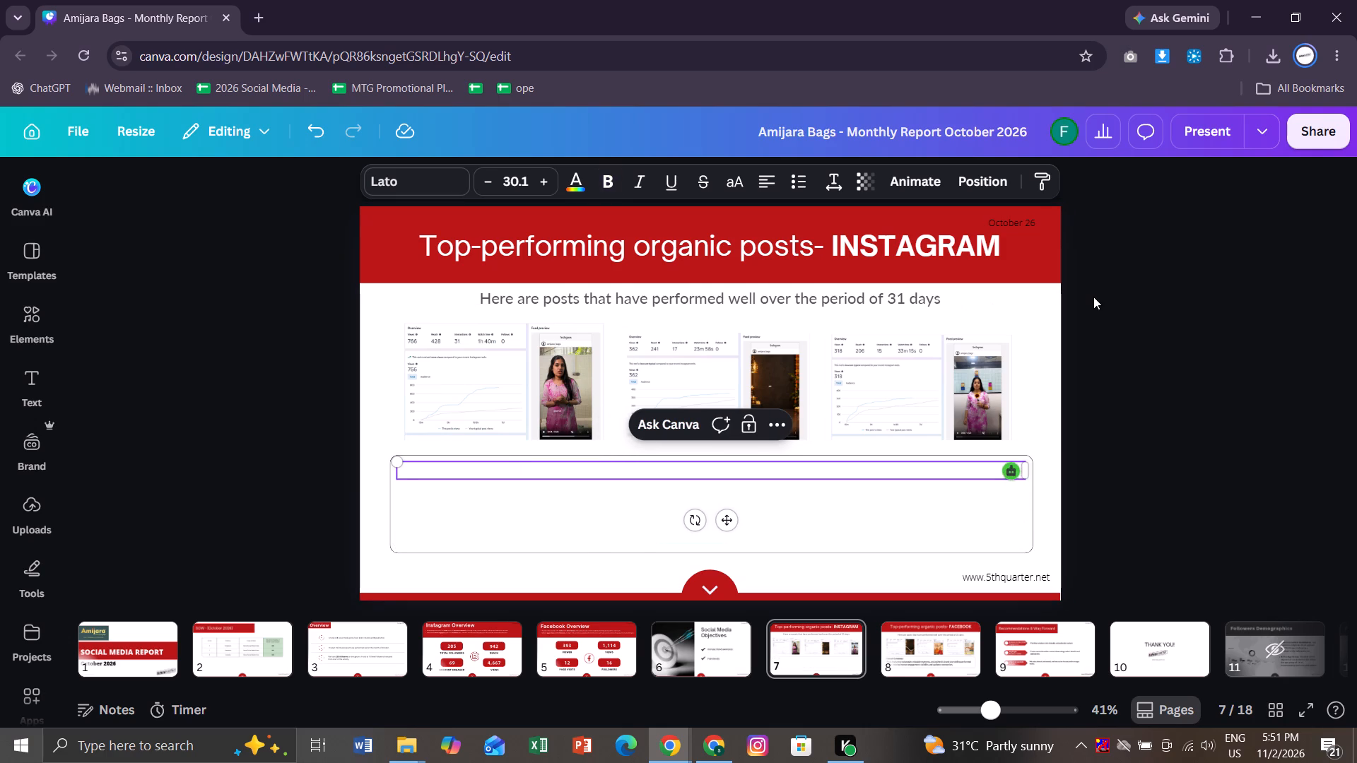
pyautogui.click(1093, 297)
# Capture a screen snip of the Instagram top-performing organic posts page.
pyautogui.press('shift+super+s')
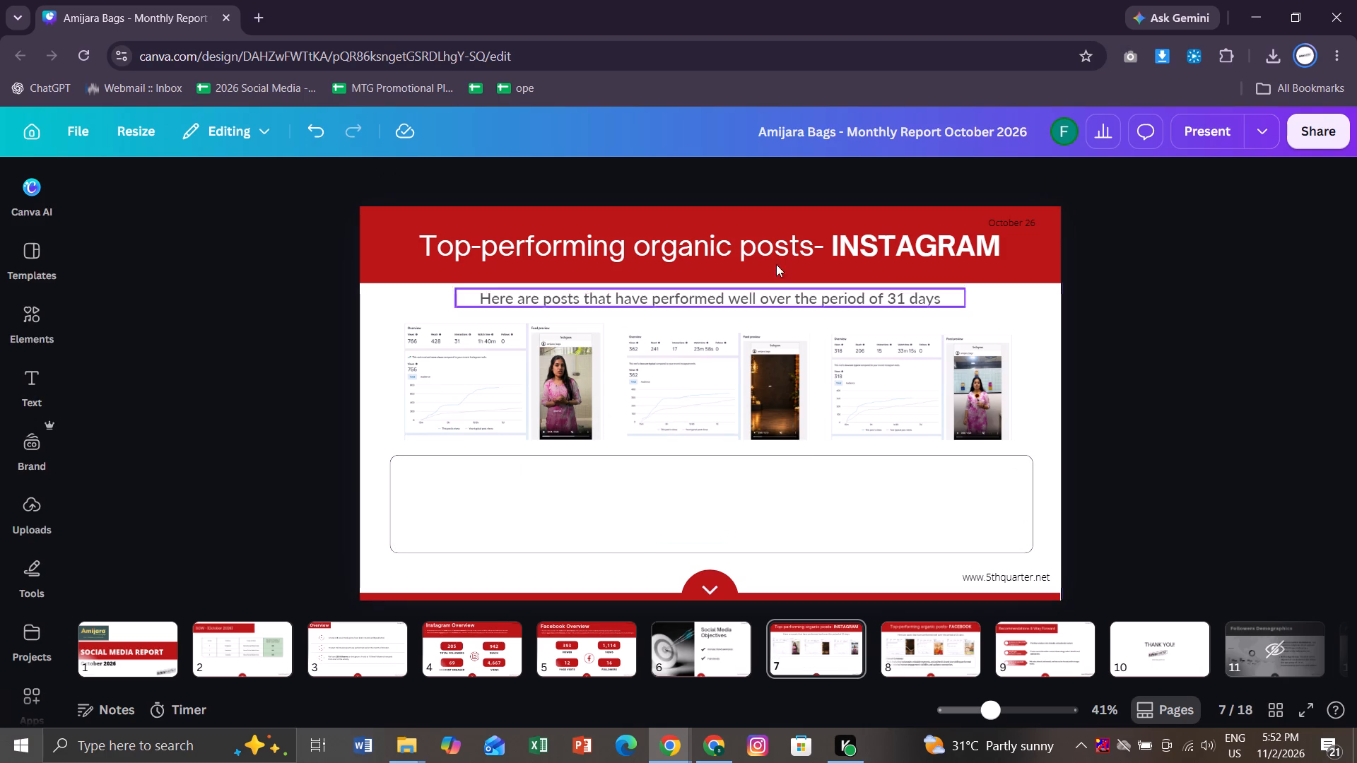
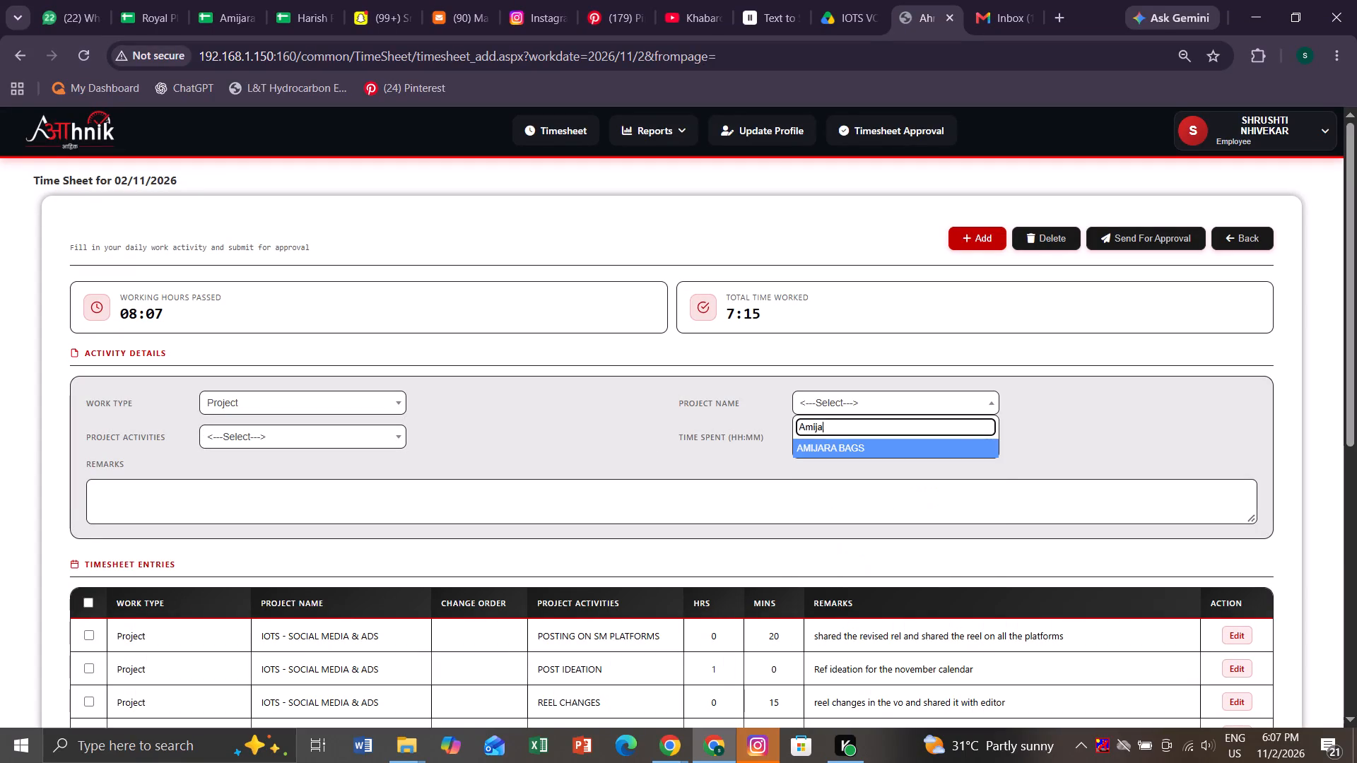
# In the 02/11/2026 timesheet entry, choose AMIJARA BAGS as the project name and SOCIAL MEDIA REPORTS as the project activity.
pyautogui.press('Return')
pyautogui.click(352, 442)
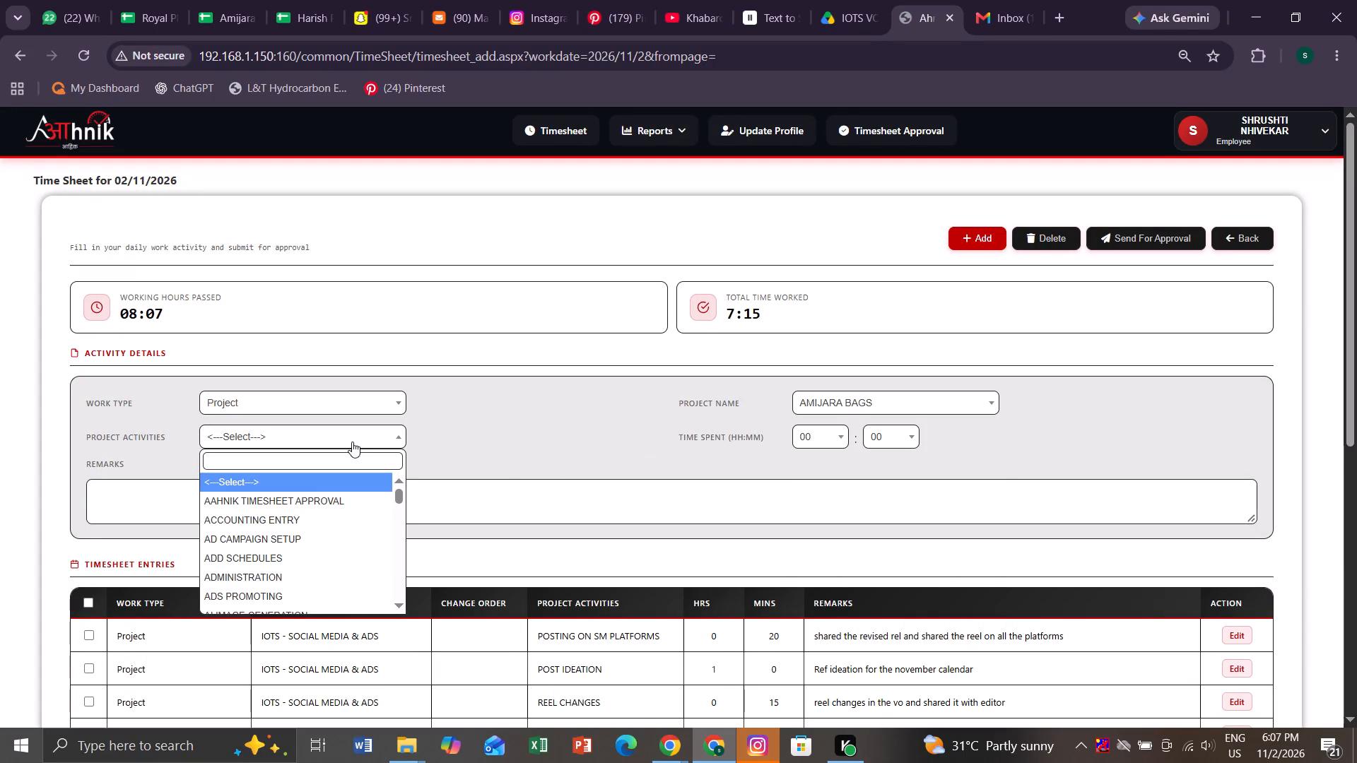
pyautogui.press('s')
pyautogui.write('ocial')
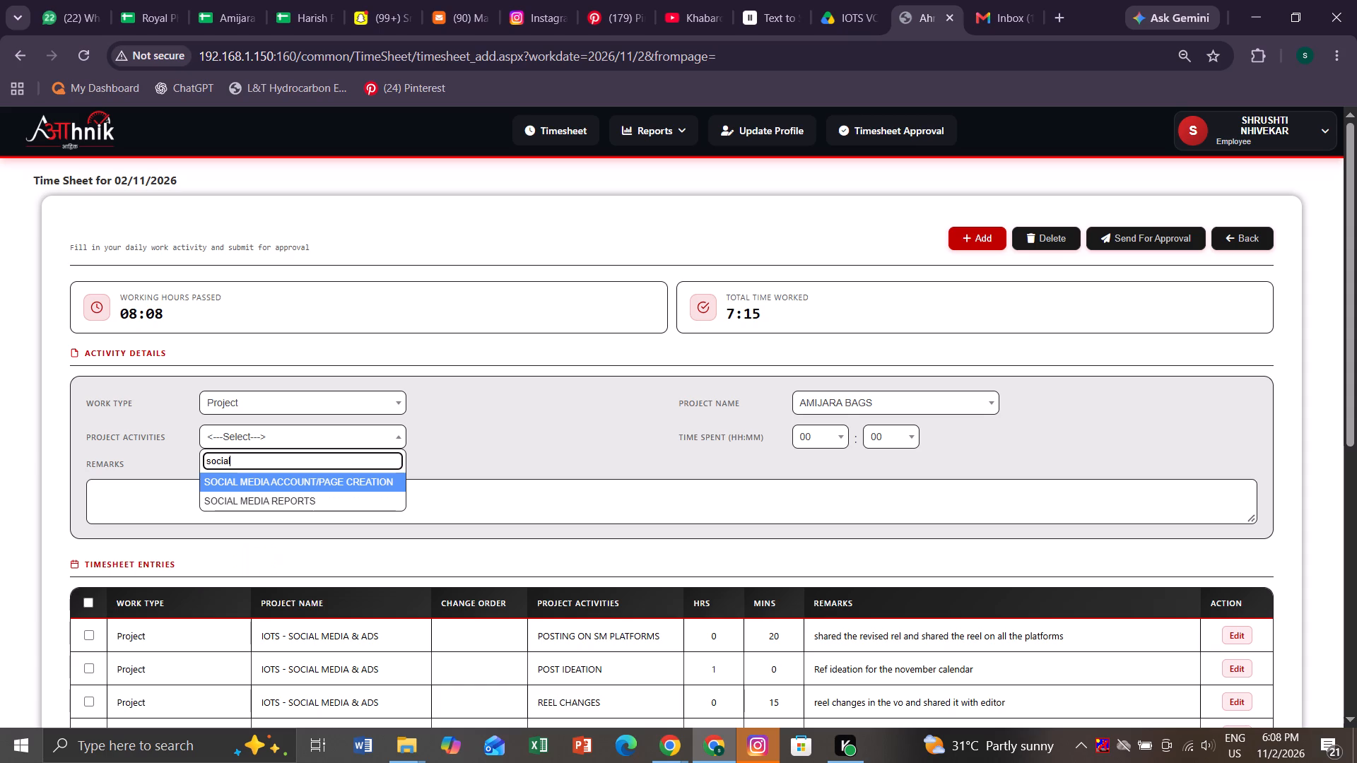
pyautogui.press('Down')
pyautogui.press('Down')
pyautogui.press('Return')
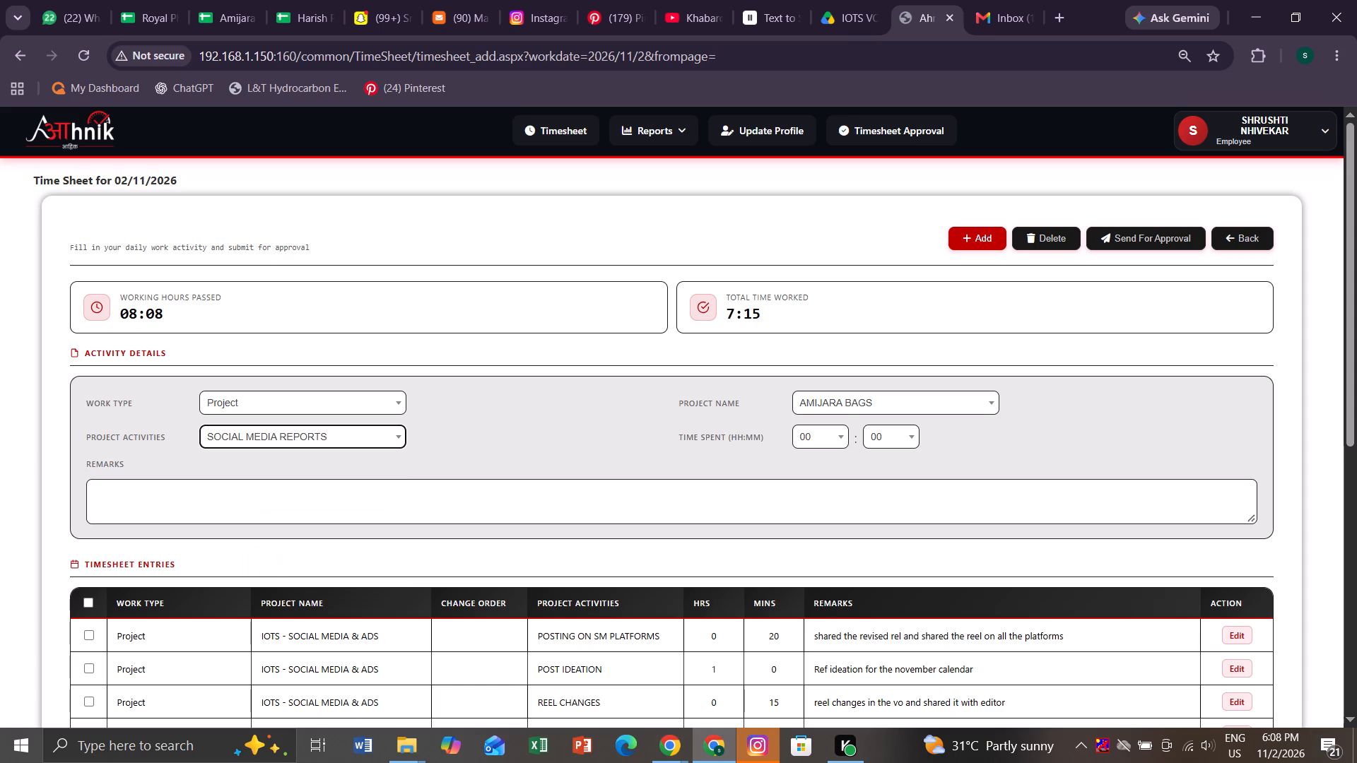
# Enter the remark "Working on the amijara October reports" for the AMIJARA BAGS social media reports activity in the timesheet.
pyautogui.click(367, 490)
pyautogui.write('Working on the amijara')
pyautogui.press('space')
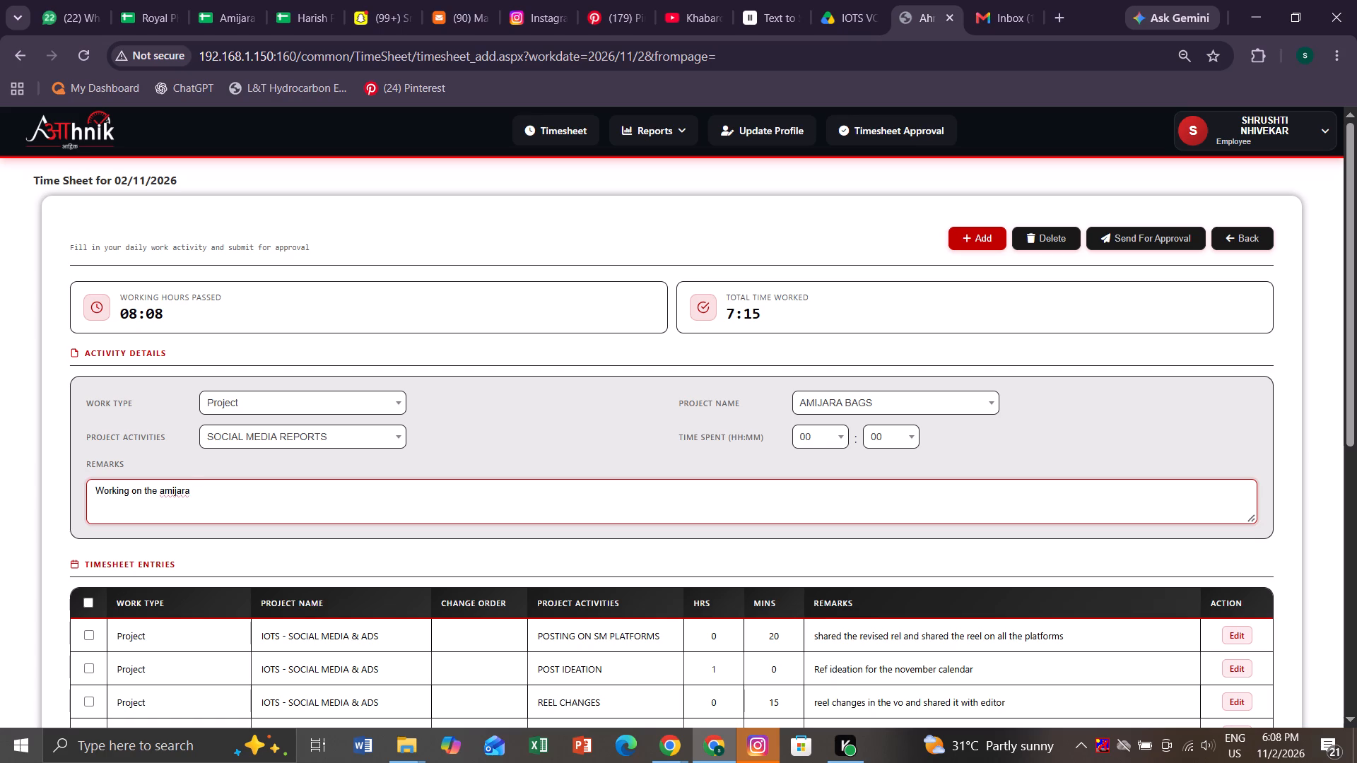
pyautogui.write('socia')
pyautogui.press('BackSpace')
pyautogui.press('BackSpace')
pyautogui.press('BackSpace')
pyautogui.press('BackSpace')
pyautogui.press('BackSpace')
pyautogui.write('October reports')
pyautogui.press('space')
# Set the time spent to 01:00 and add the AMIJARA BAGS activity to the timesheet entries.
pyautogui.click(880, 437)
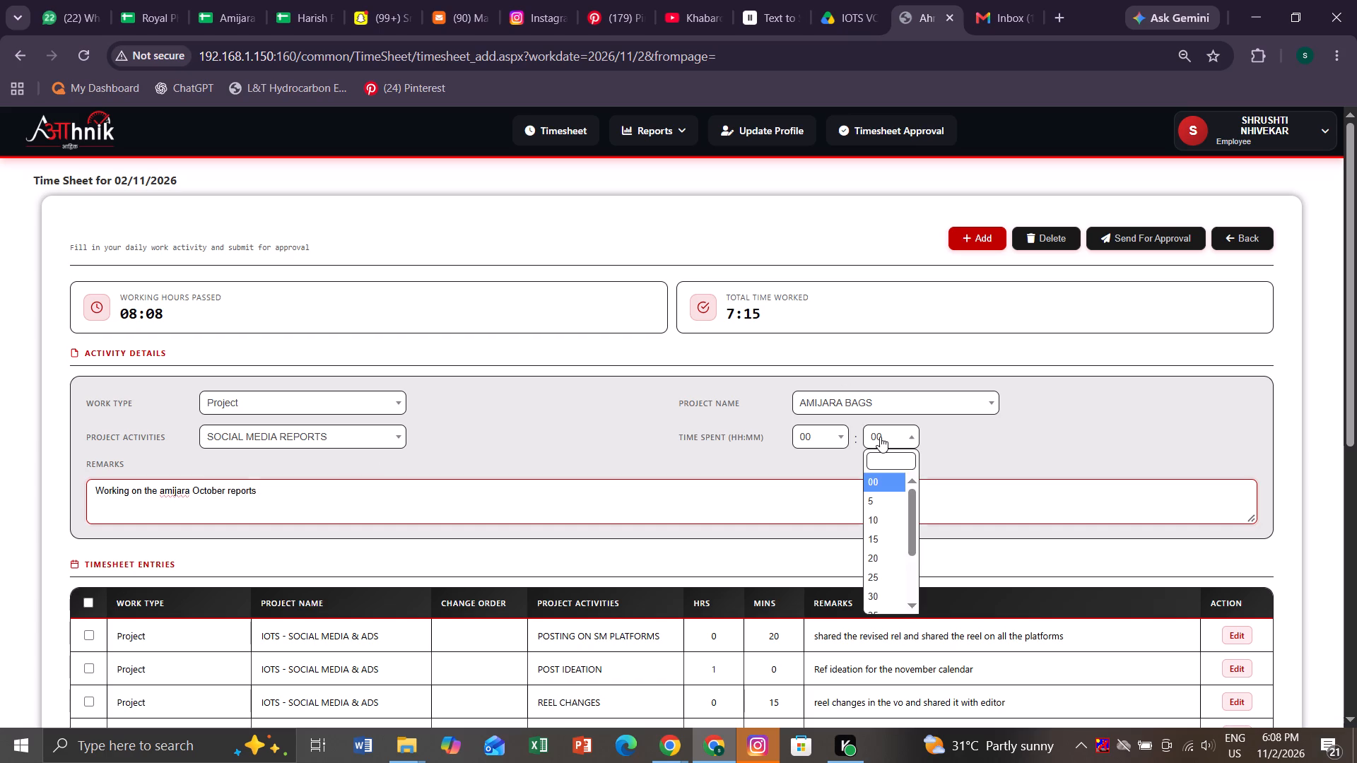
pyautogui.click(800, 437)
pyautogui.click(809, 496)
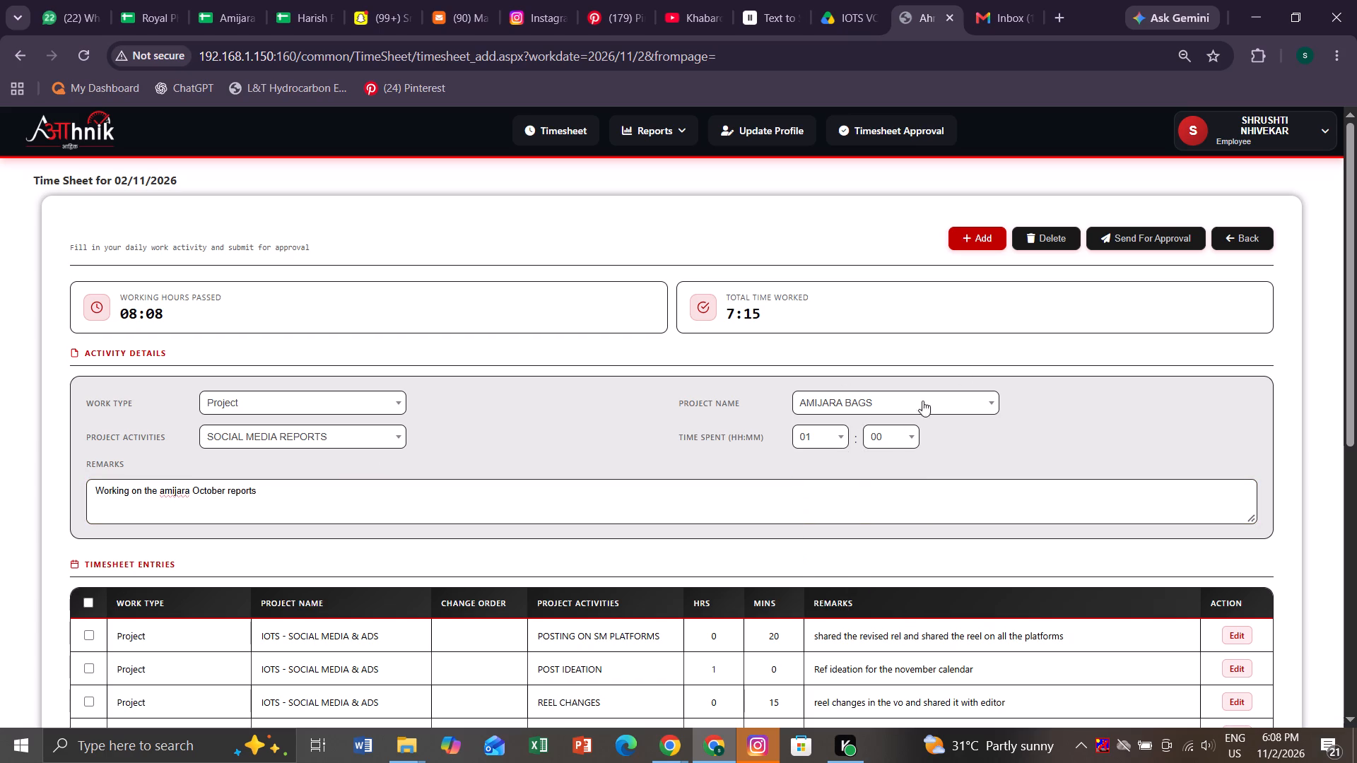
pyautogui.click(977, 232)
pyautogui.scroll(-1, 573, 516)
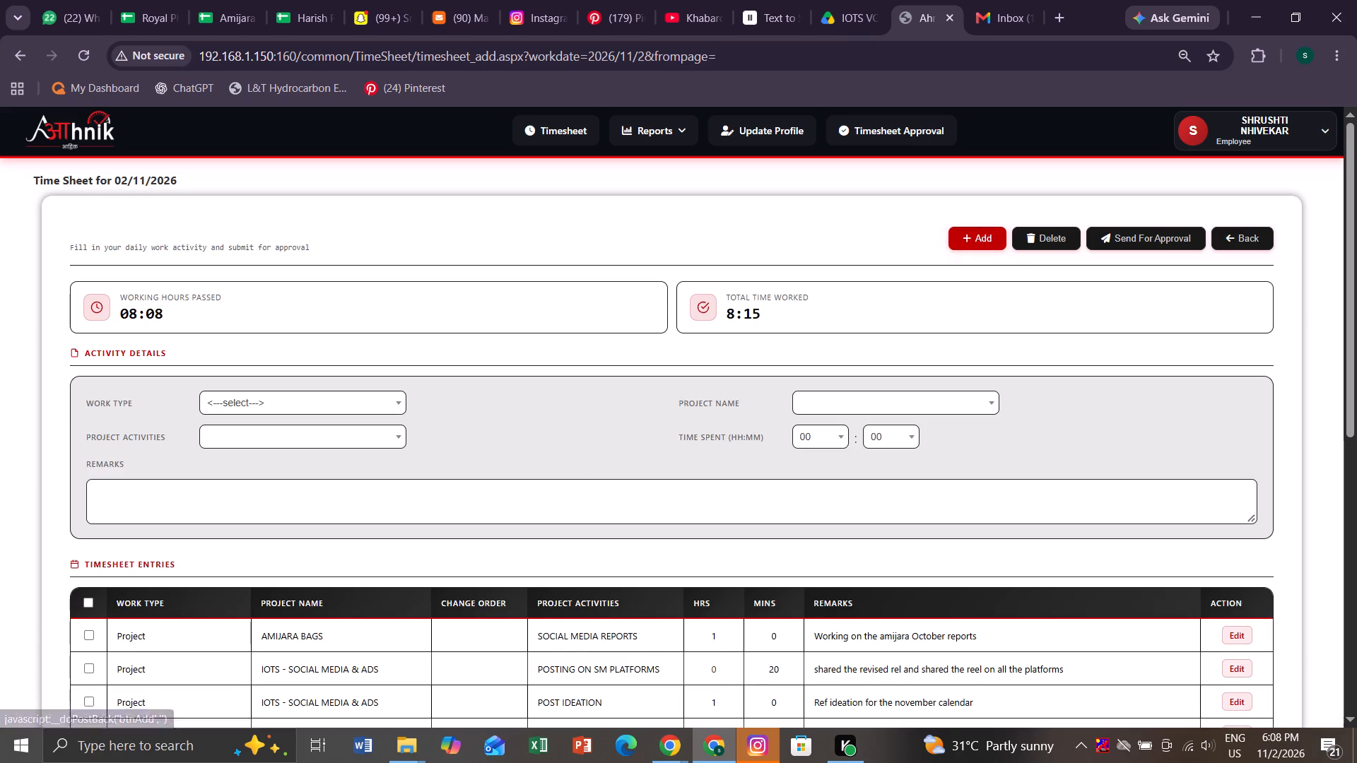
pyautogui.scroll(-5, 573, 516)
pyautogui.scroll(2, 573, 516)
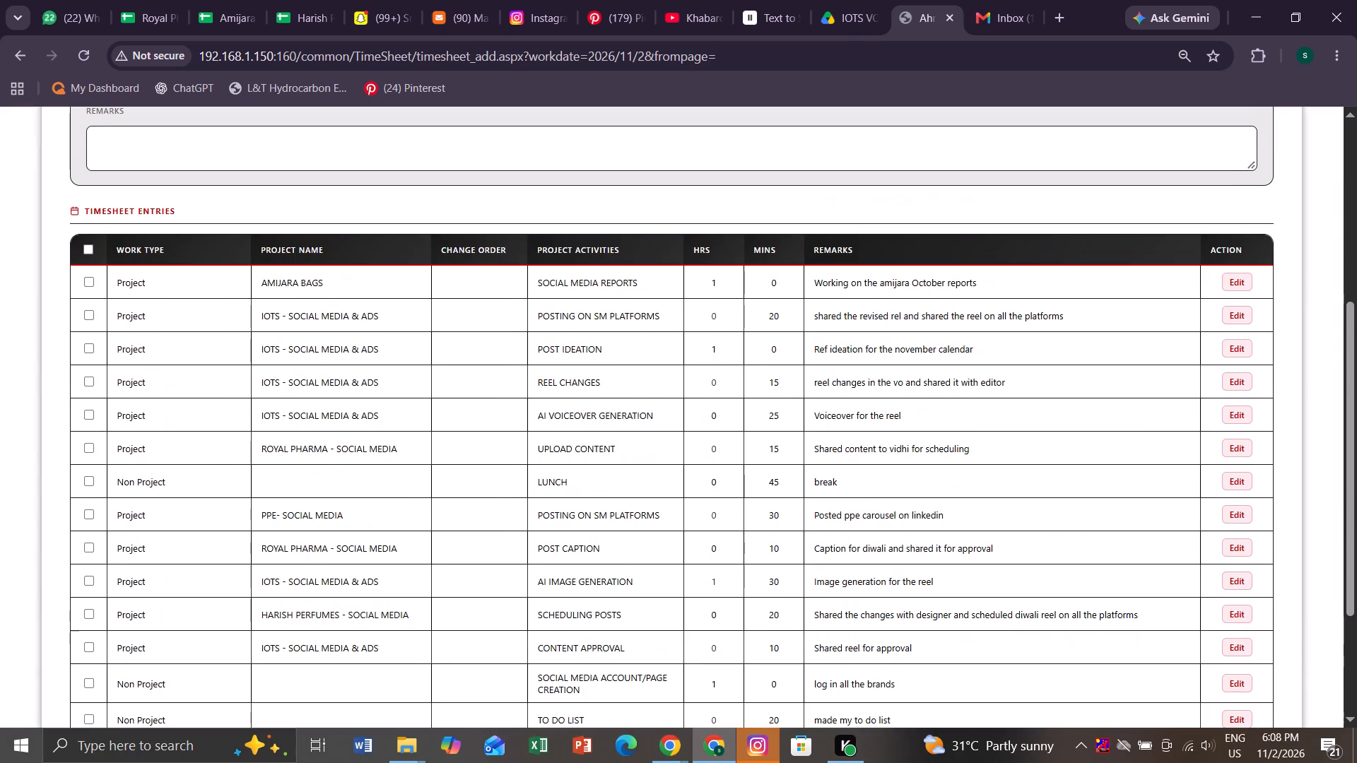
pyautogui.scroll(4, 573, 516)
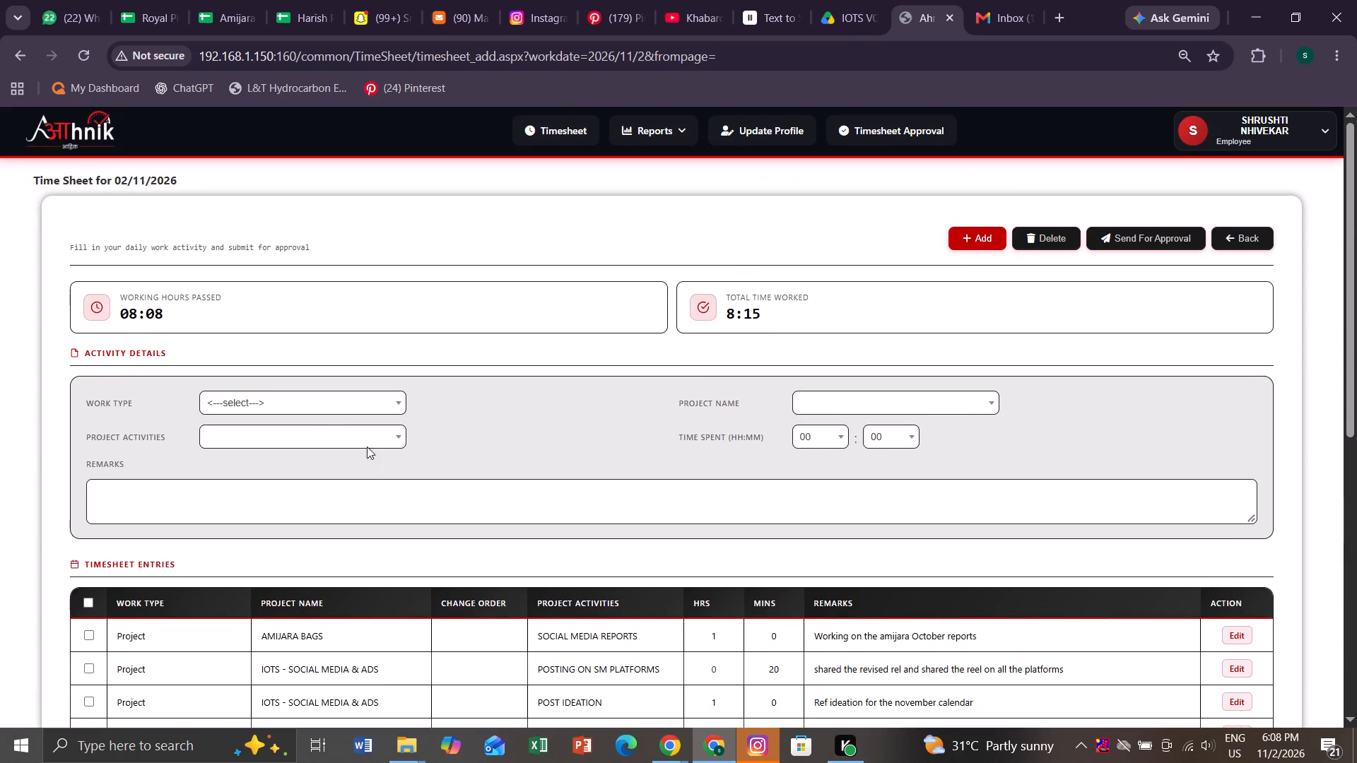
pyautogui.click(339, 396)
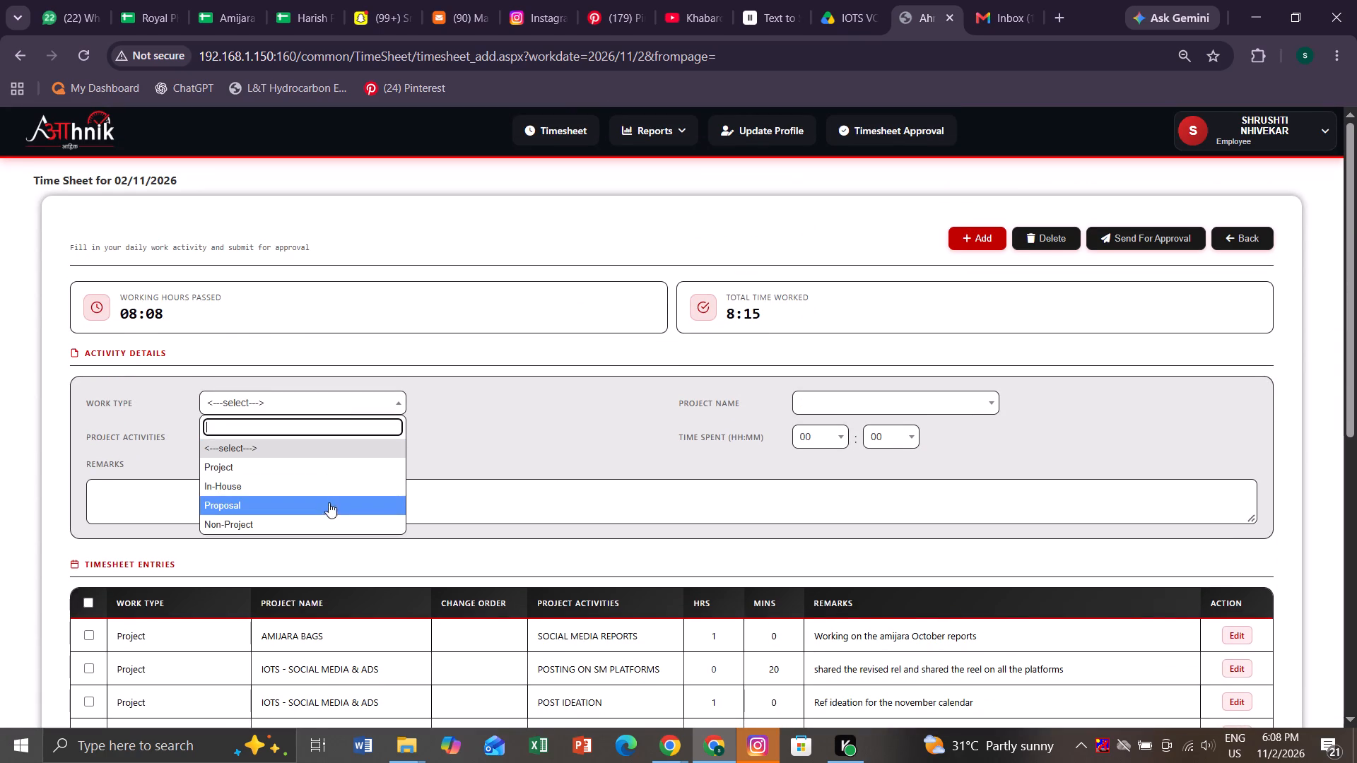
pyautogui.click(326, 515)
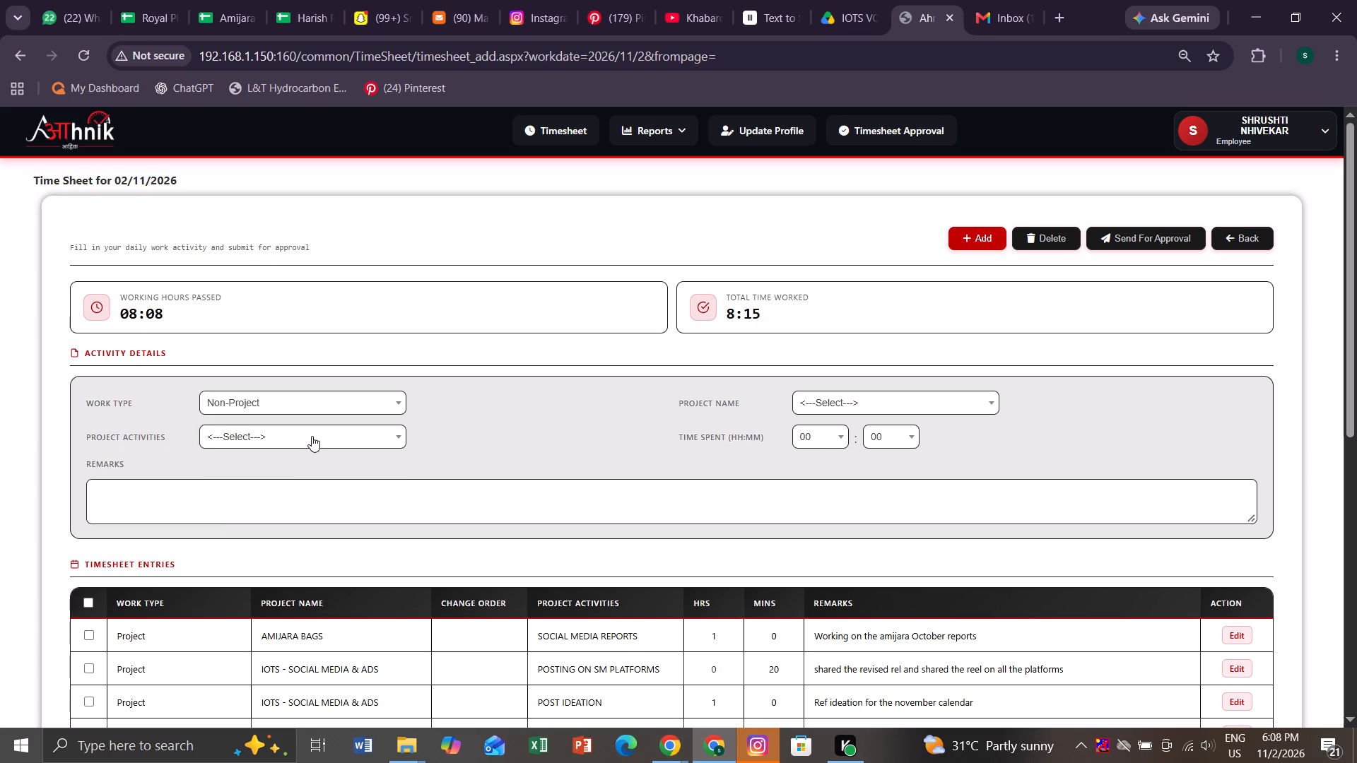
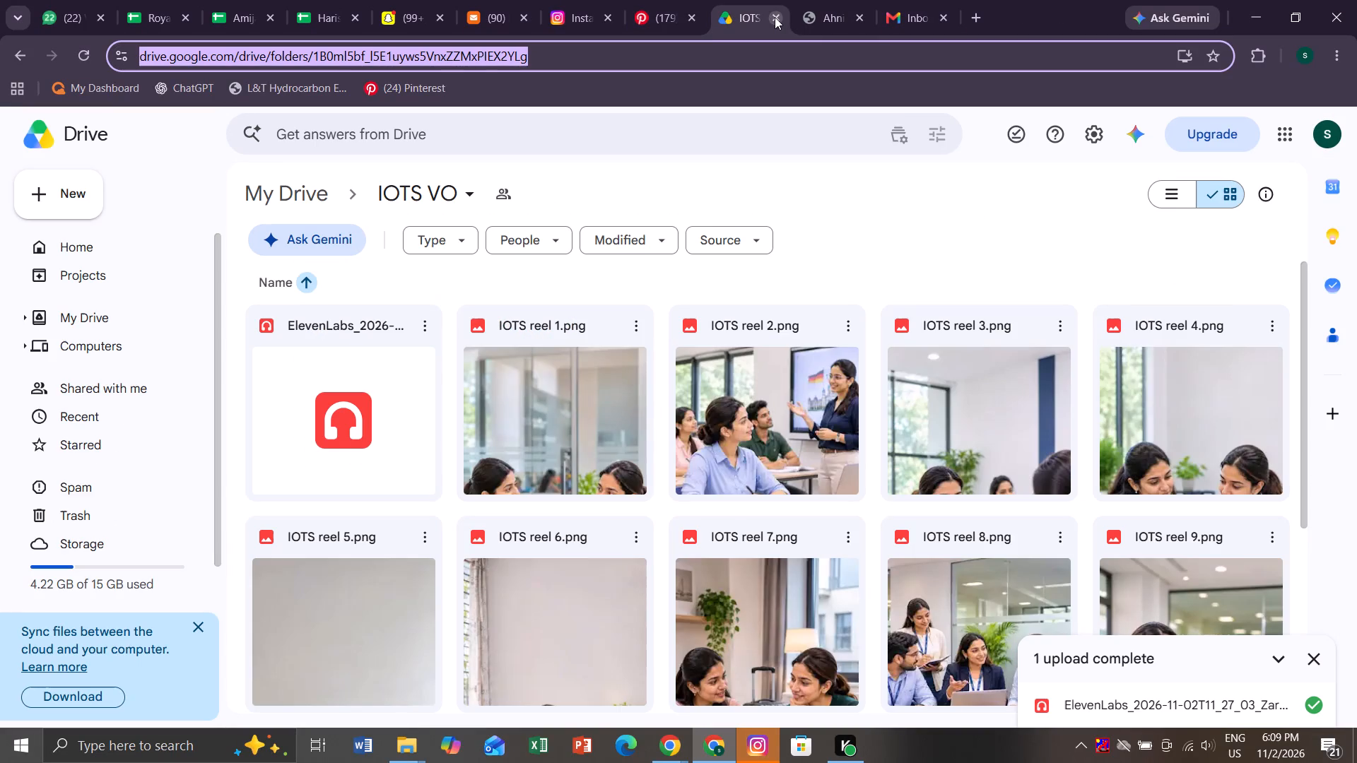
# Close the browser page showing the IOTS VO folder in Google Drive.
pyautogui.click(775, 17)
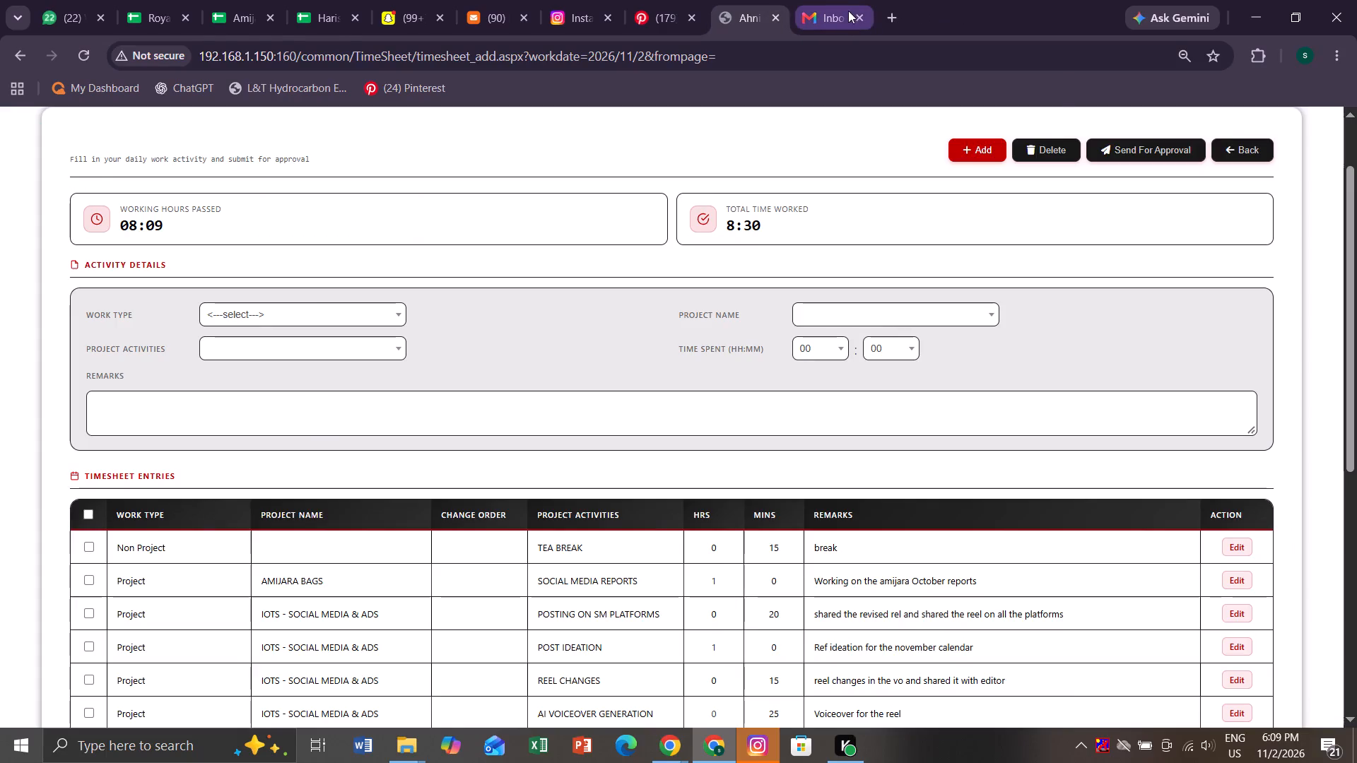